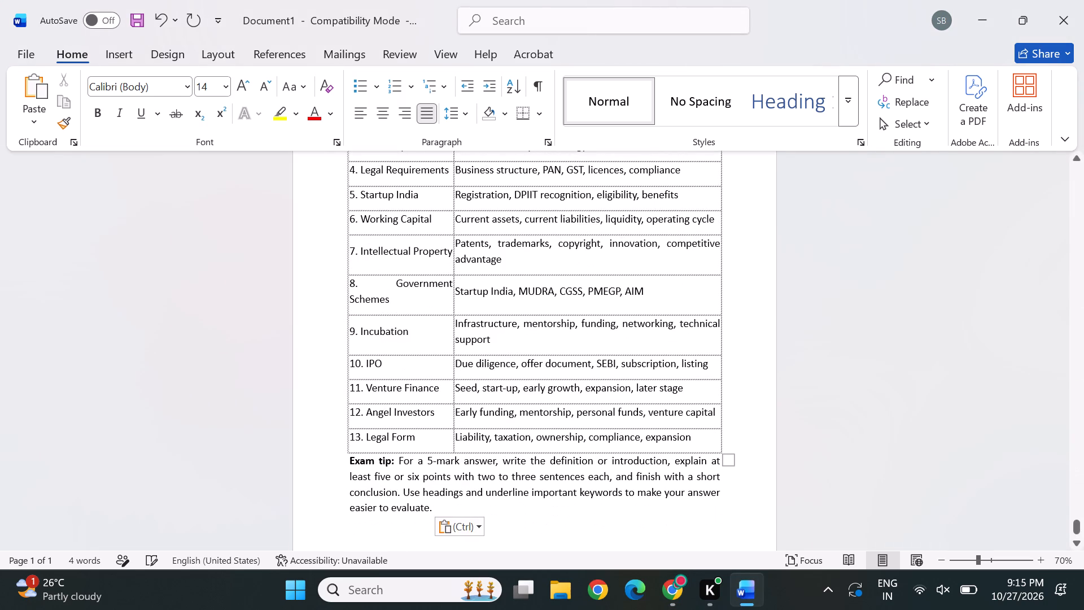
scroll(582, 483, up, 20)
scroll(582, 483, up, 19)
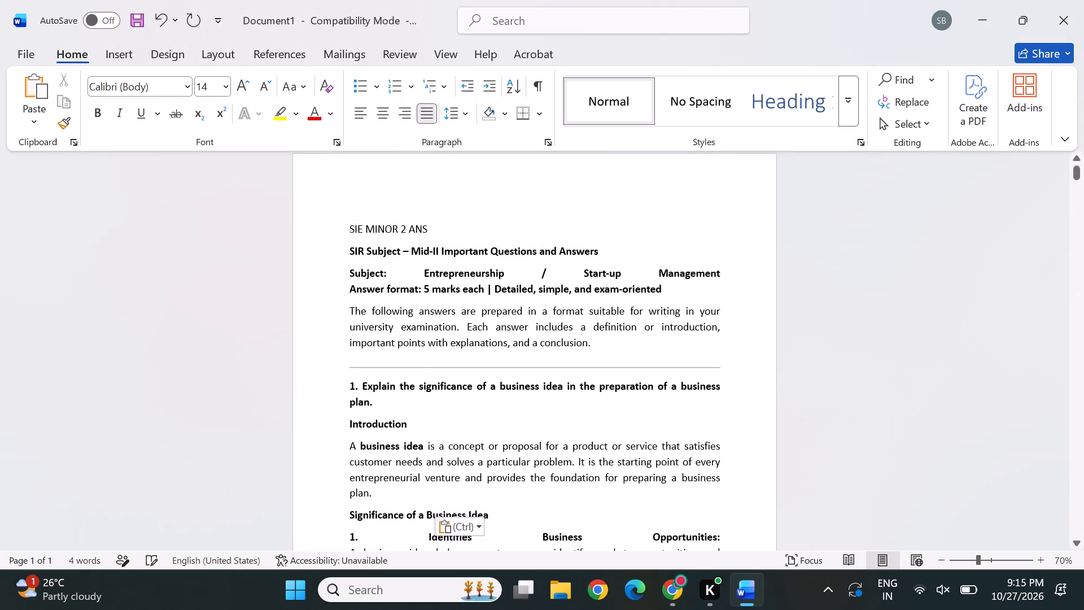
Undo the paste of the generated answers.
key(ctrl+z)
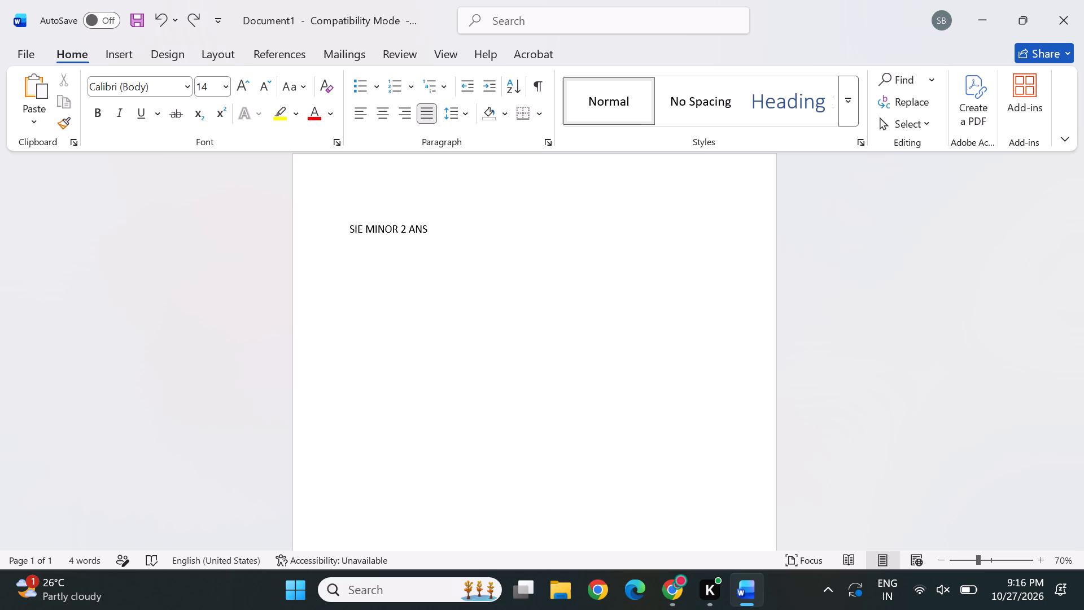
Delete one blank line above the "SIE MINOR 2 ANS" heading.
ctrl+scroll(553, 318, up, 1)
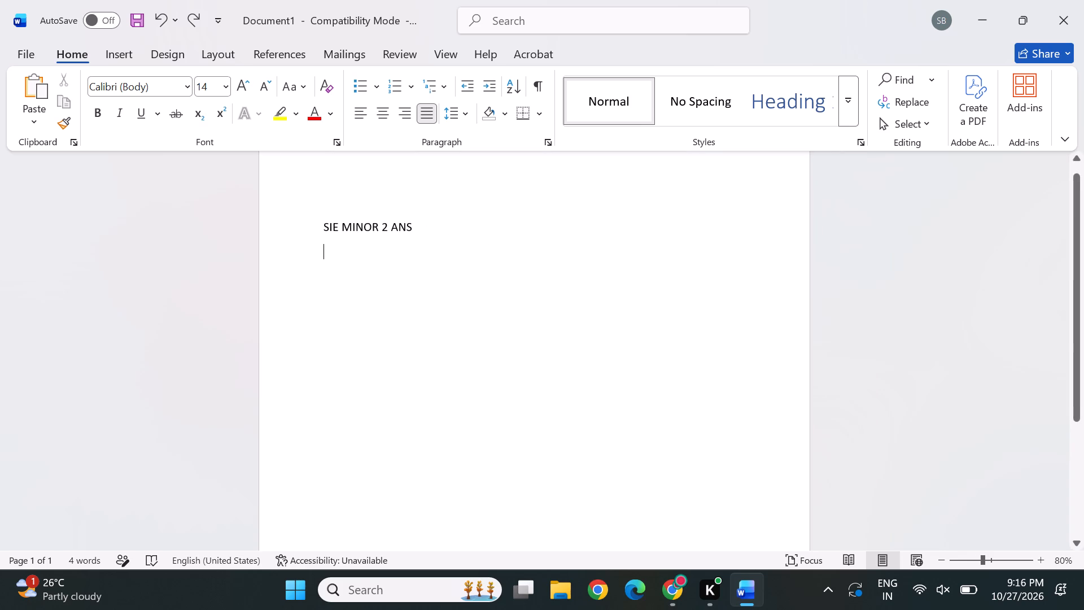
scroll(533, 297, up, 2)
click(336, 199)
key(Delete)
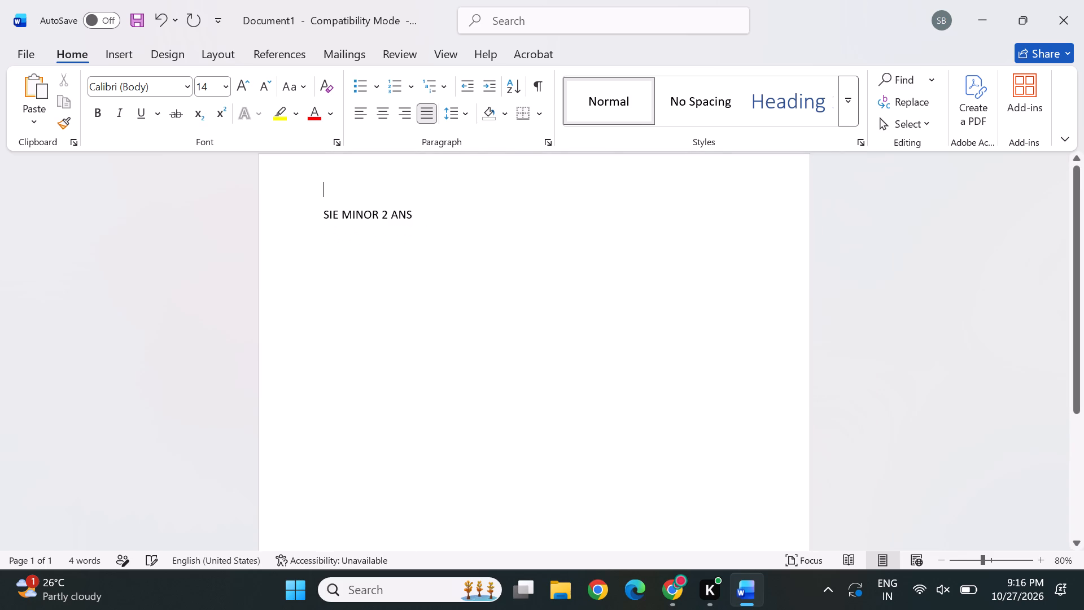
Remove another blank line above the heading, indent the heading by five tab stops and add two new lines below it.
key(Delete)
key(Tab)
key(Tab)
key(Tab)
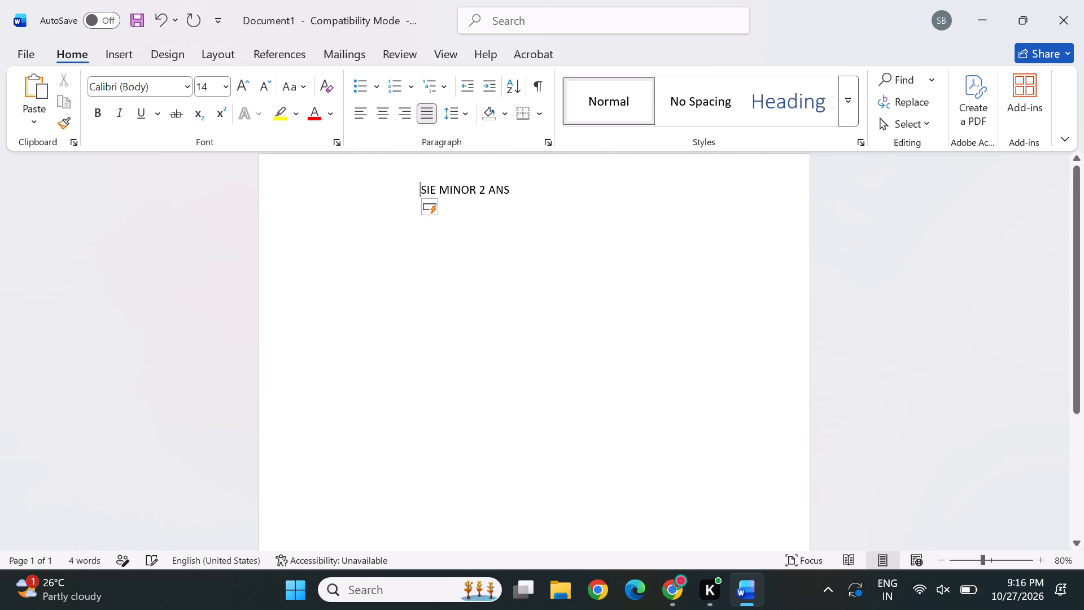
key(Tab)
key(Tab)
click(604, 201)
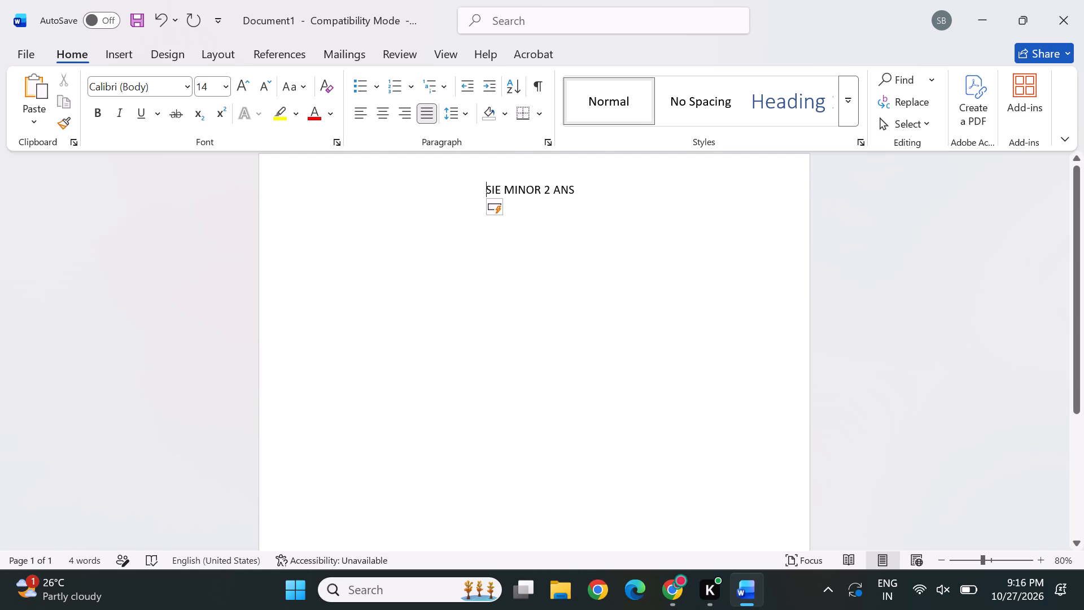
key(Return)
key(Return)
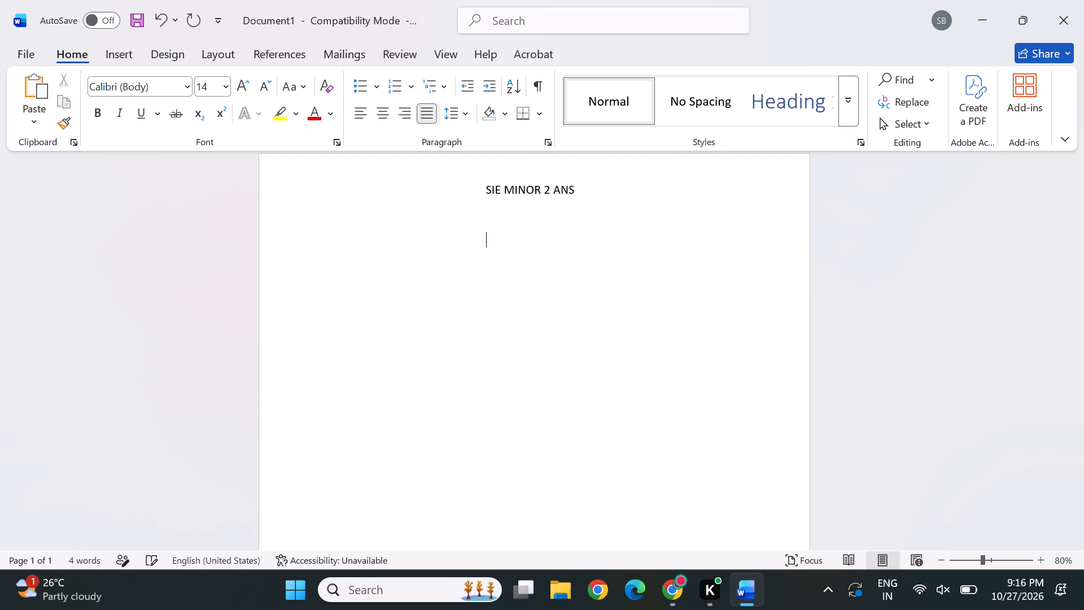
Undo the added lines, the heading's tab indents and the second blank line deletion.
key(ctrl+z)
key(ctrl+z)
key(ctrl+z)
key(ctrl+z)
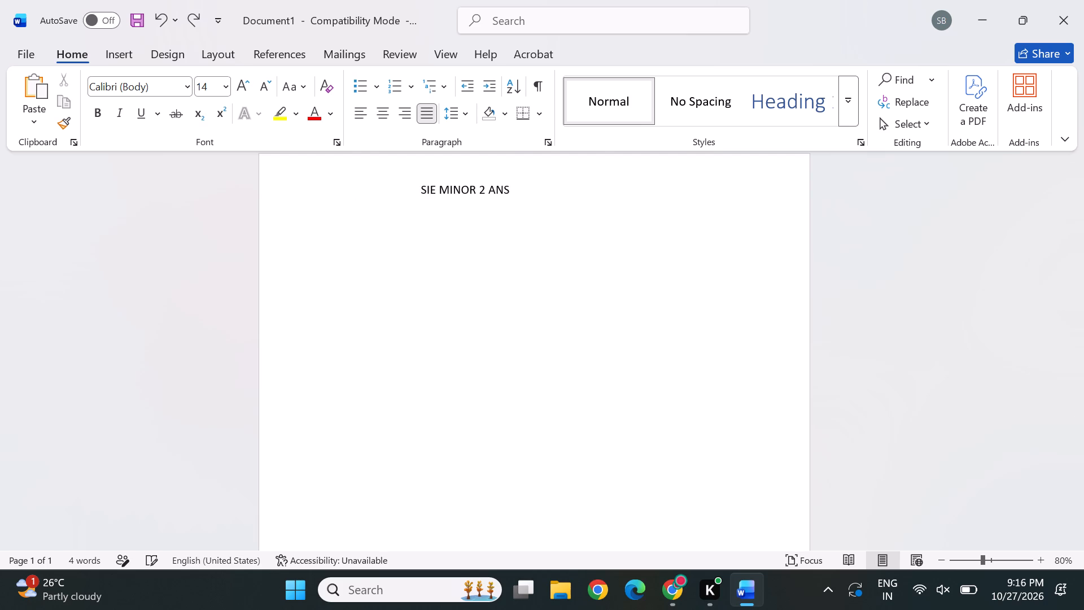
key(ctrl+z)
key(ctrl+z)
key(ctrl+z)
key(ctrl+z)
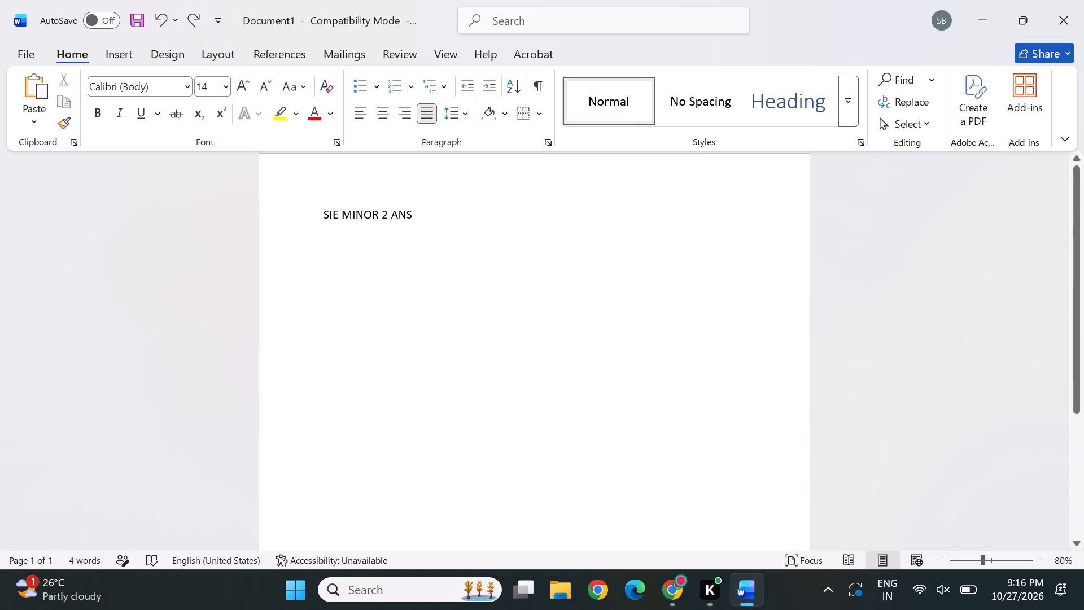
Start a new line below the heading, copy the complete ChatGPT response from Chrome and paste it there in Word.
click(538, 211)
key(Return)
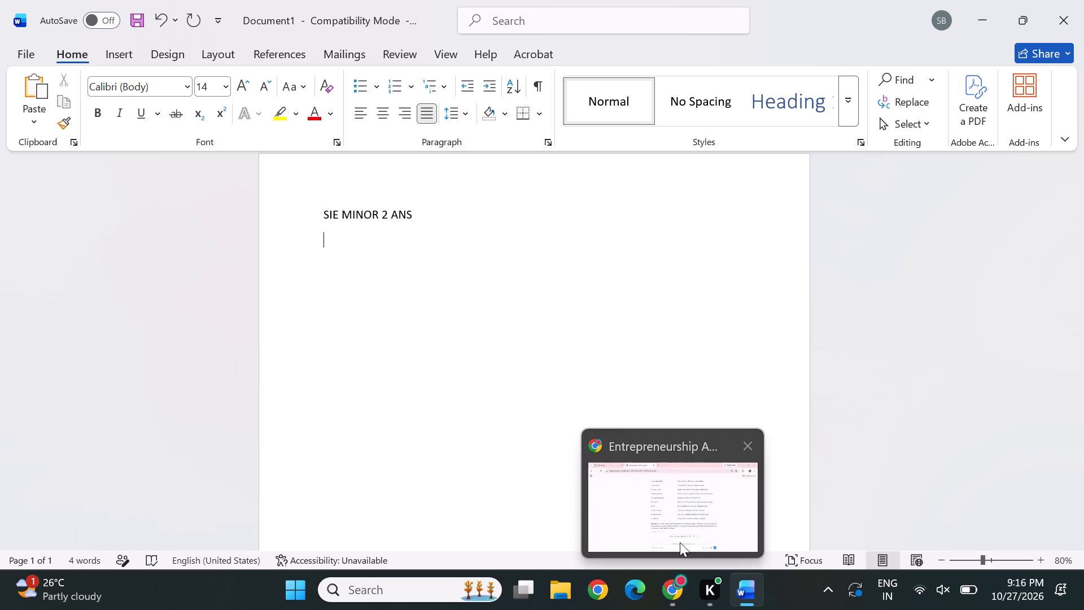
click(674, 528)
click(403, 437)
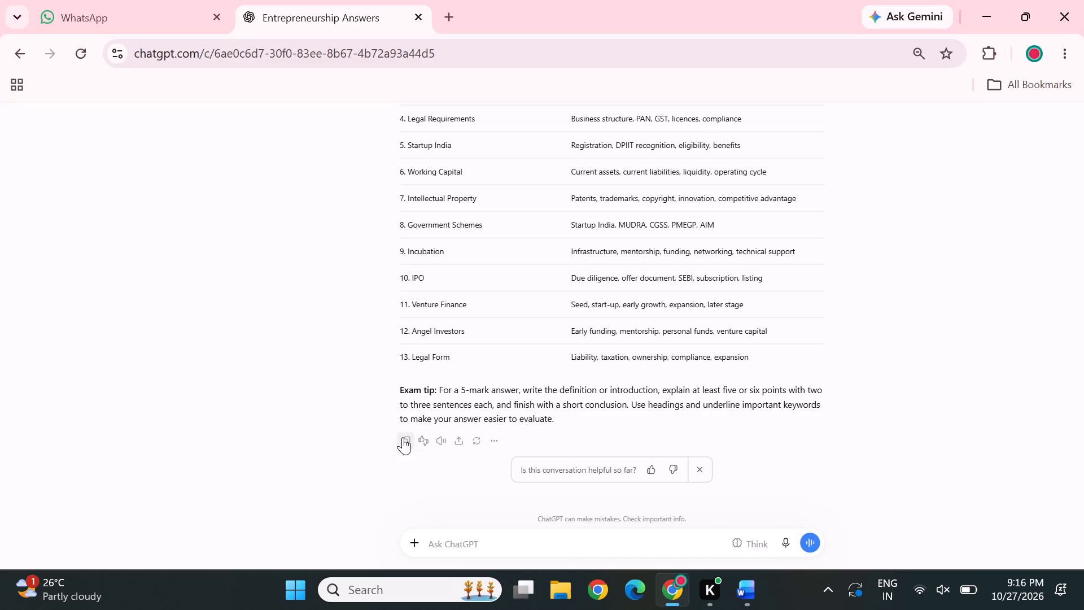
click(750, 585)
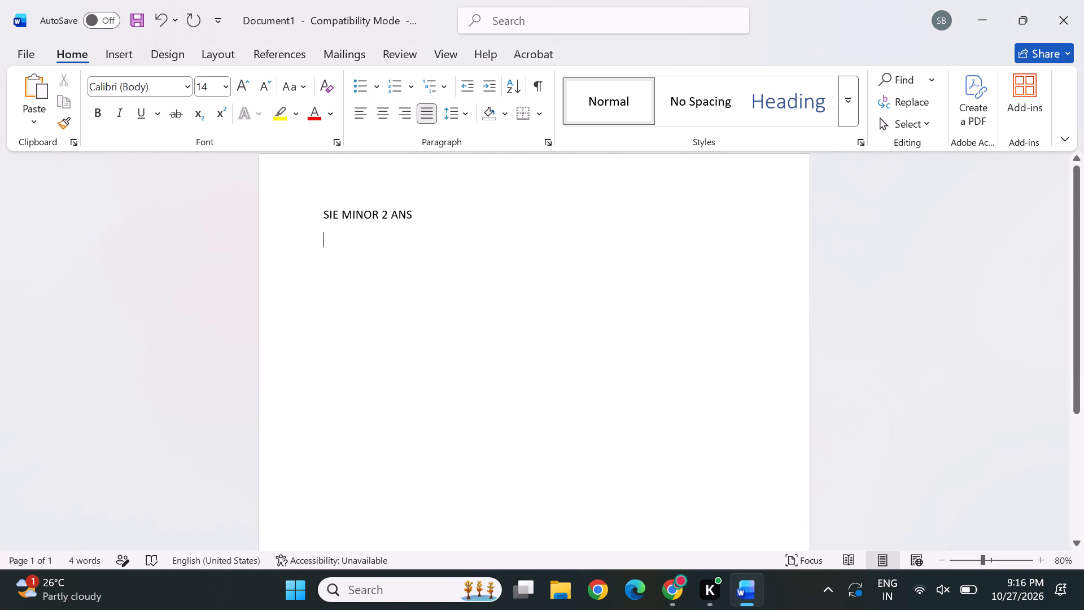
key(ctrl+v)
Apply justified alignment to the whole document and increase its line spacing.
scroll(551, 327, up, 2)
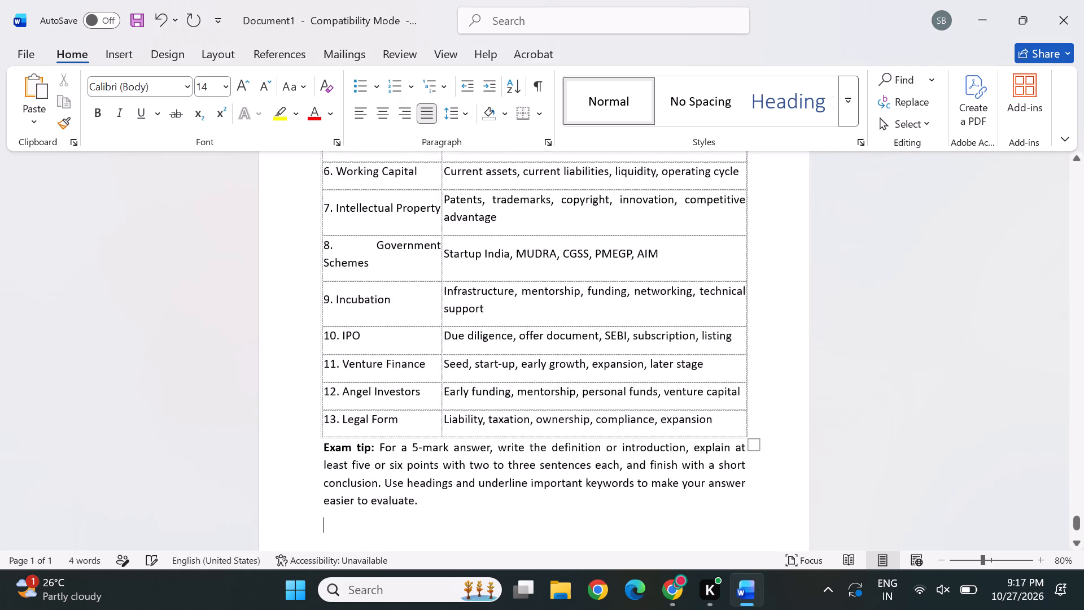
scroll(551, 327, up, 20)
scroll(551, 327, up, 3)
scroll(484, 330, up, 9)
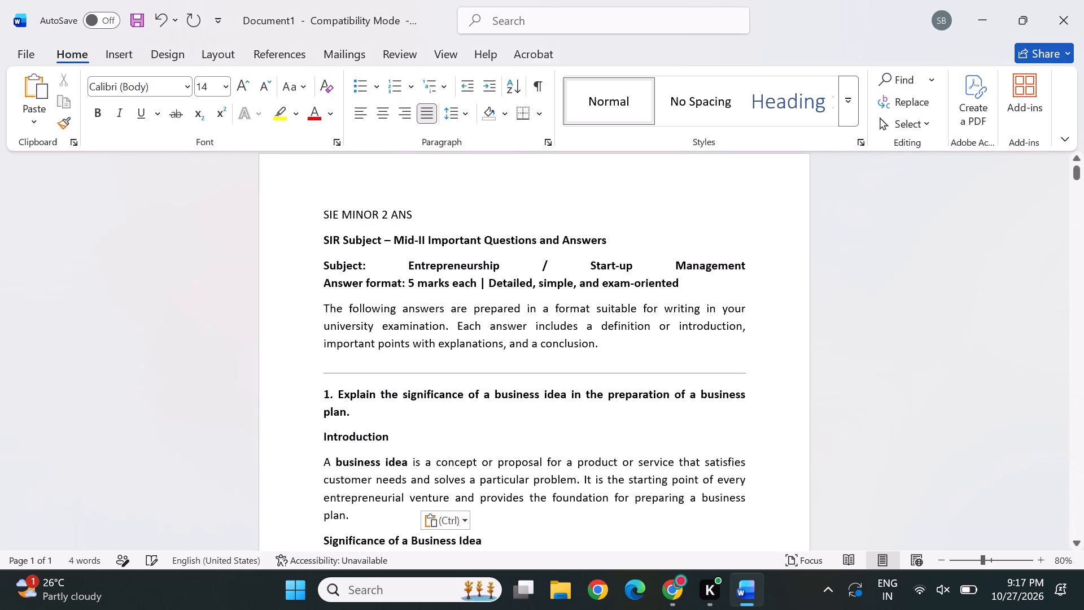
key(ctrl+a)
click(429, 115)
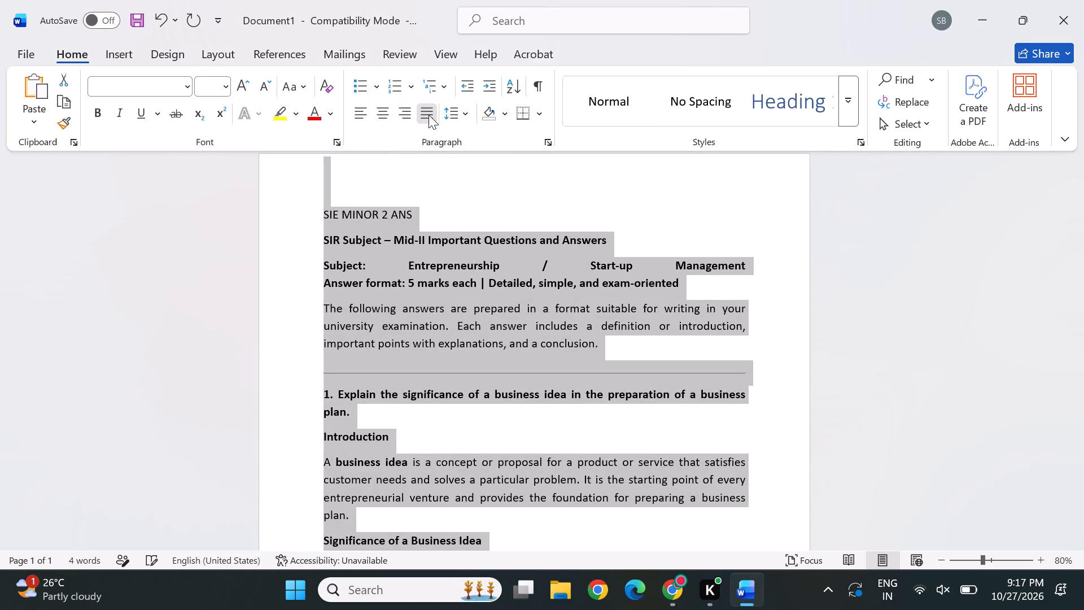
click(466, 114)
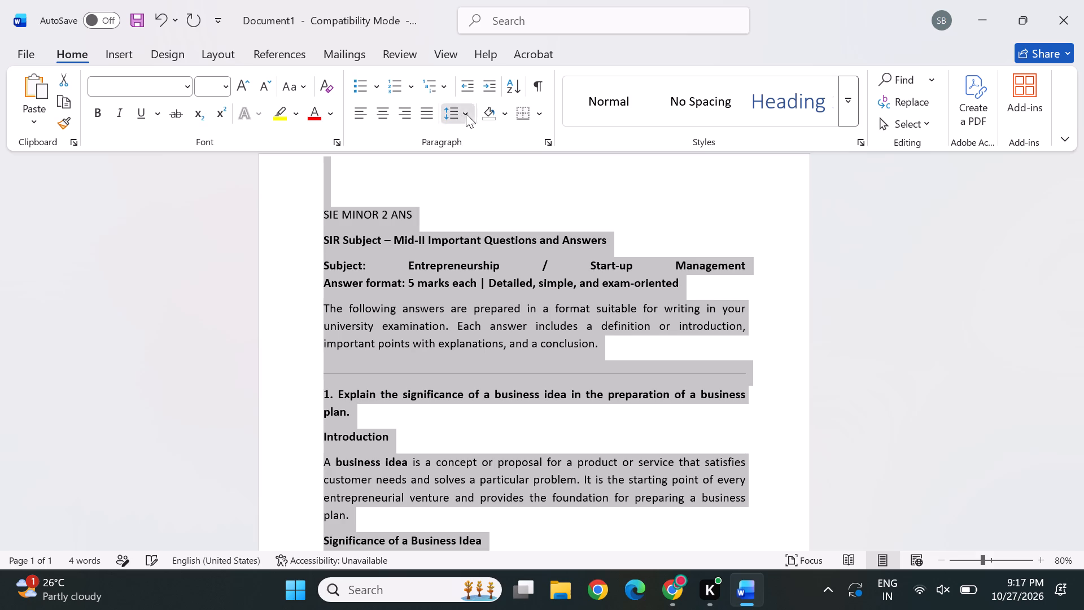
click(500, 182)
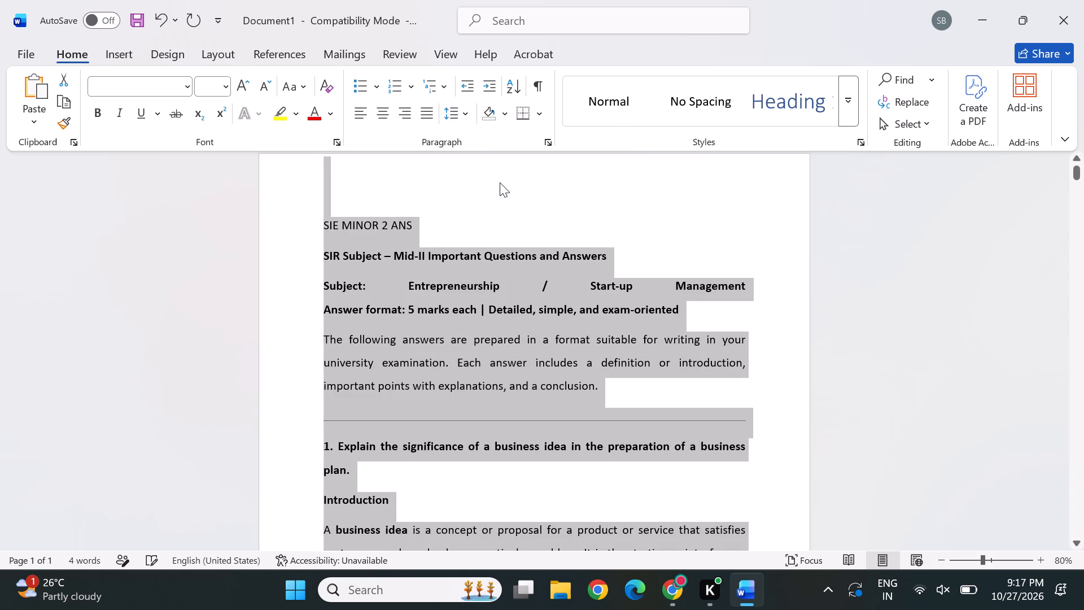
click(711, 223)
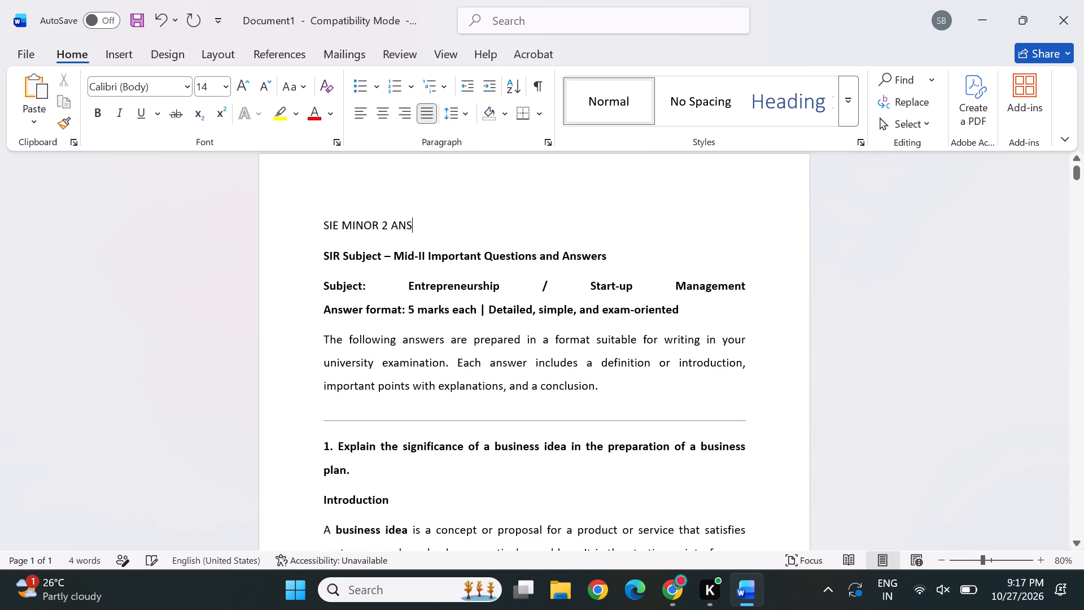
Delete the "Answer format" line, the introductory paragraph and the divider above question 1.
drag(314, 302, 615, 411)
key(Delete)
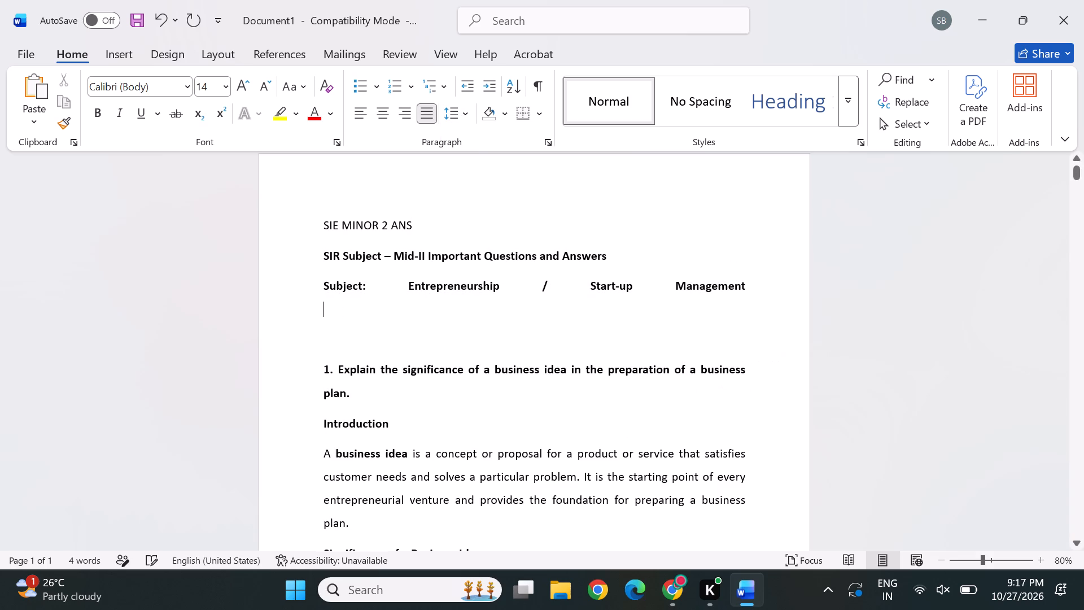
Left-align the whole document.
drag(760, 276, 340, 291)
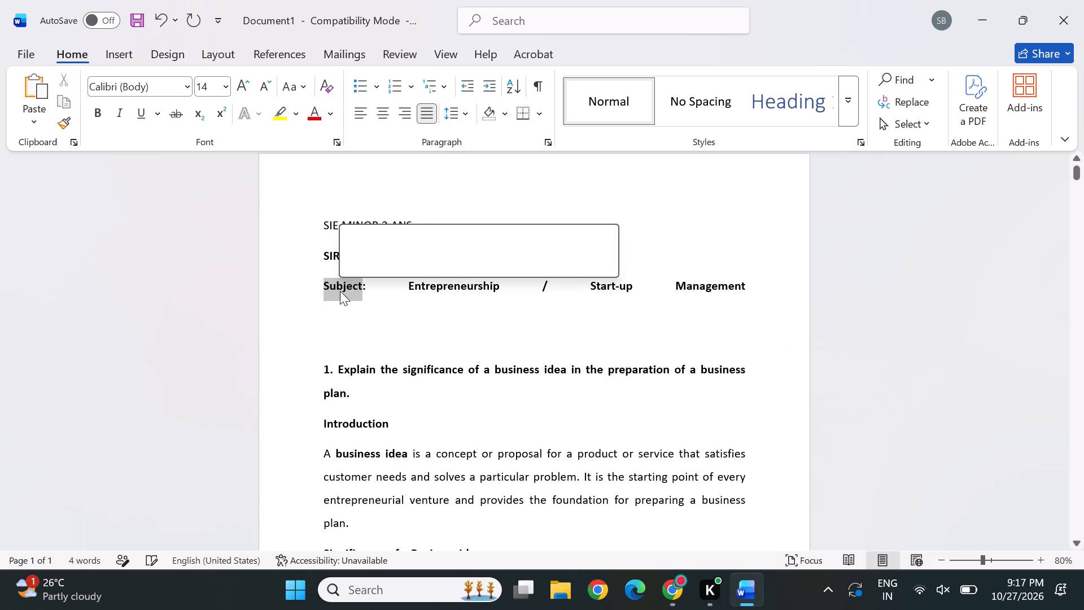
key(ctrl+a)
click(356, 115)
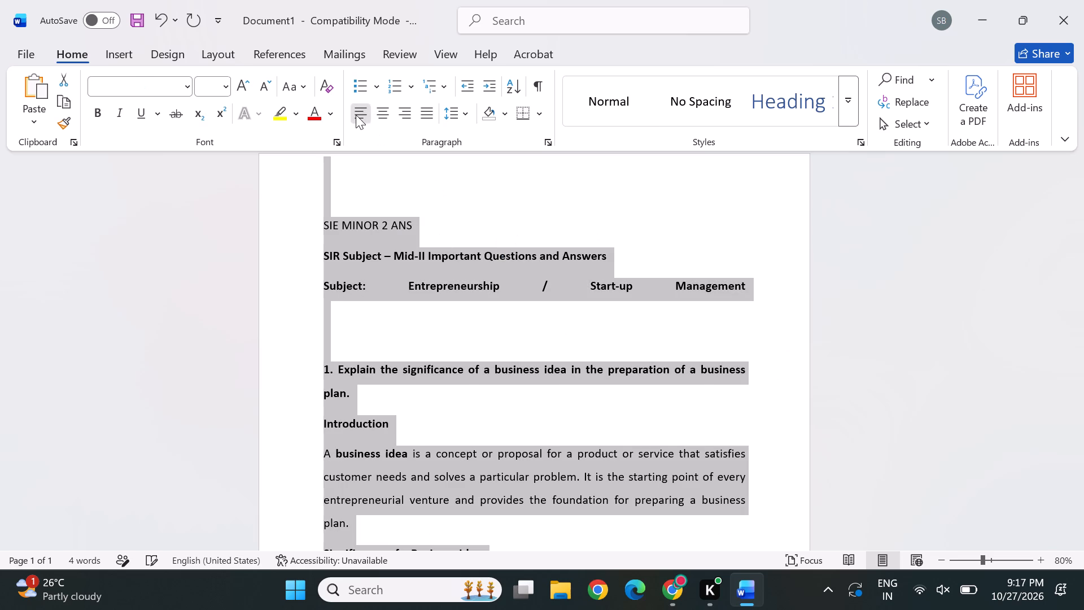
click(466, 349)
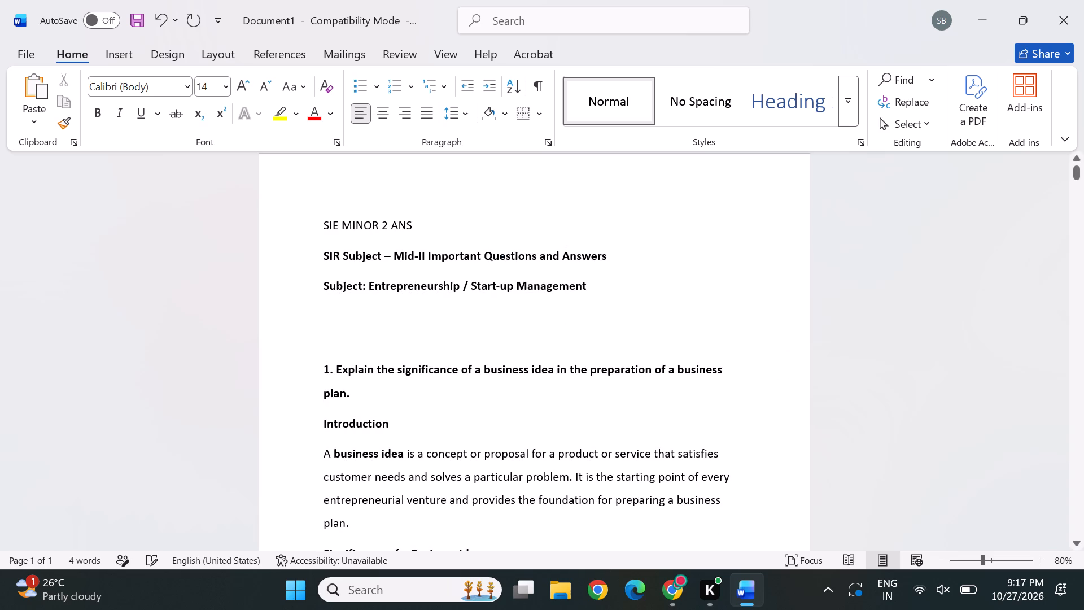
Delete the "SIR Subject – Mid-II Important Questions and Answers" line below the heading.
drag(632, 262, 323, 255)
key(Delete)
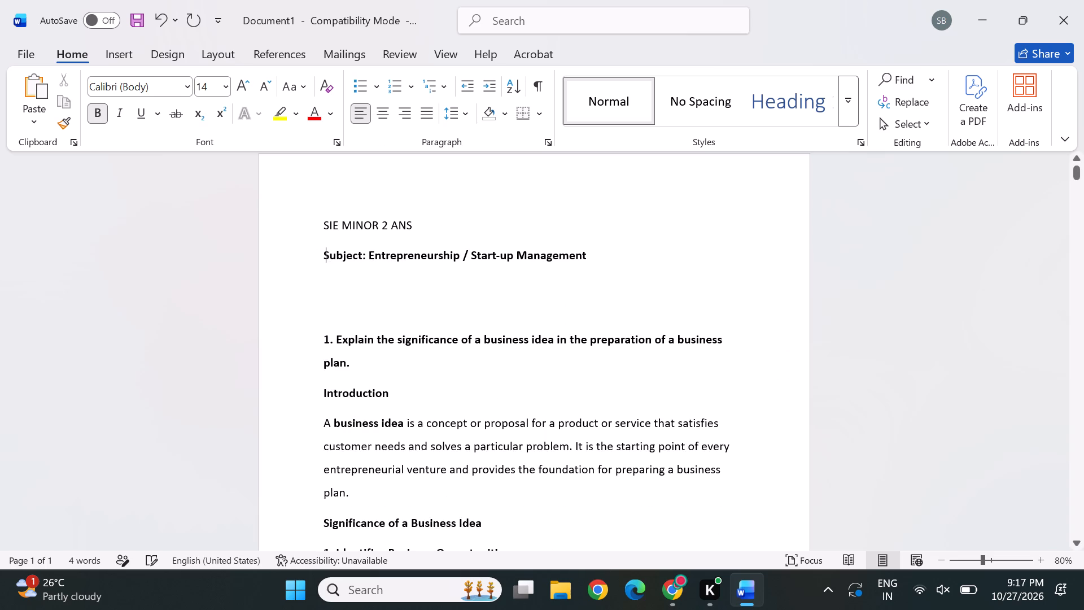
Shorten the document title to "MINOR 2" by removing "SIE" and "ANS".
drag(428, 222, 340, 222)
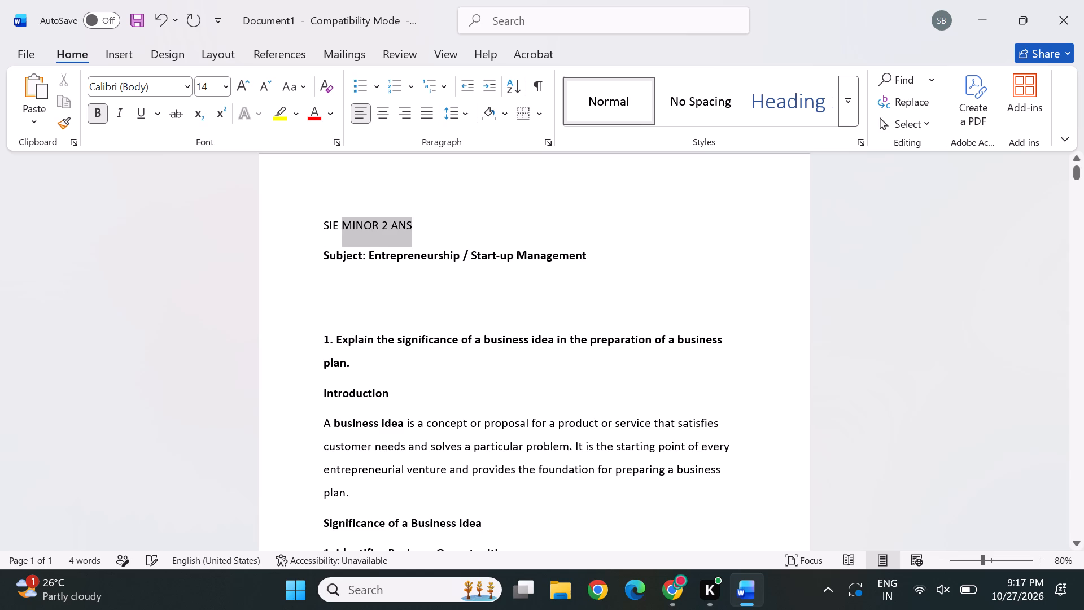
drag(340, 222, 338, 225)
click(338, 225)
drag(338, 225, 326, 225)
key(Delete)
drag(397, 220, 387, 221)
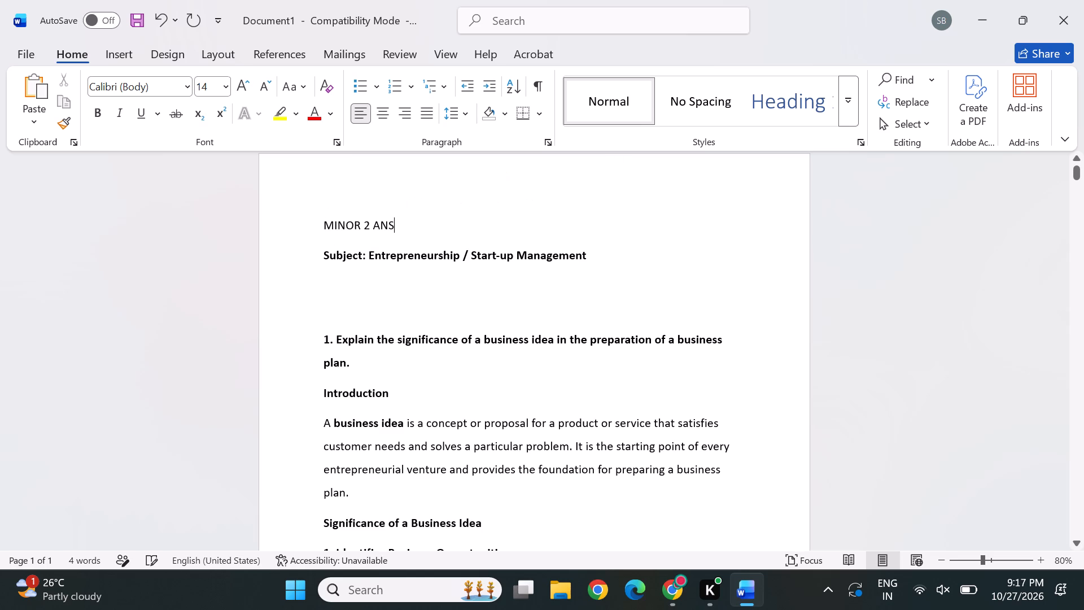
drag(387, 221, 375, 221)
key(Delete)
Indent the title and the subject line together by two tab stops.
drag(321, 219, 593, 260)
key(Tab)
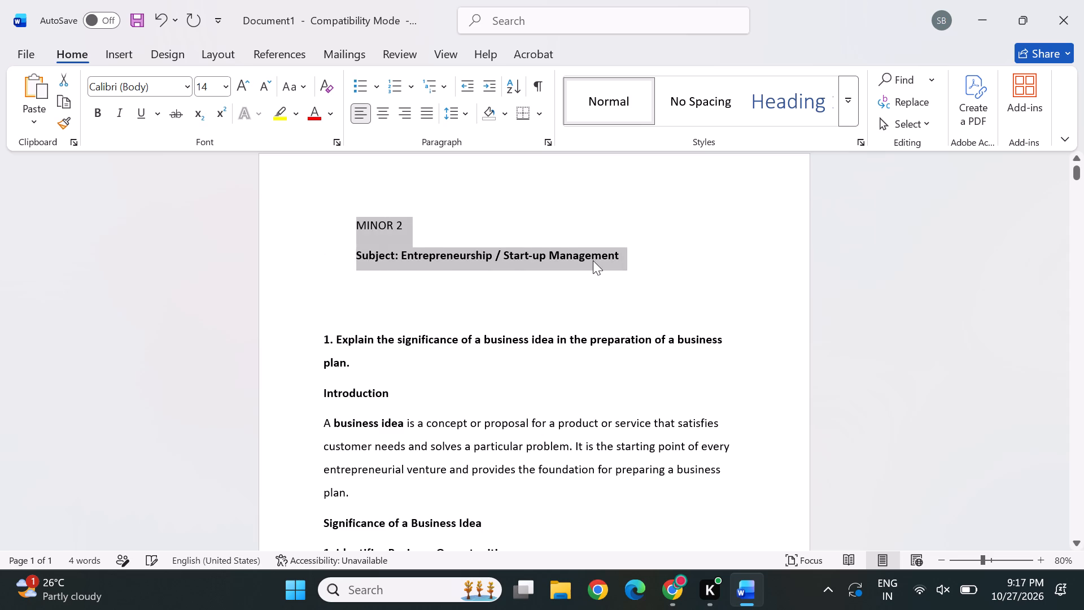
key(Tab)
click(516, 234)
Indent the "MINOR 2" title three more tab stops so it sits roughly centred above the subject line.
click(350, 212)
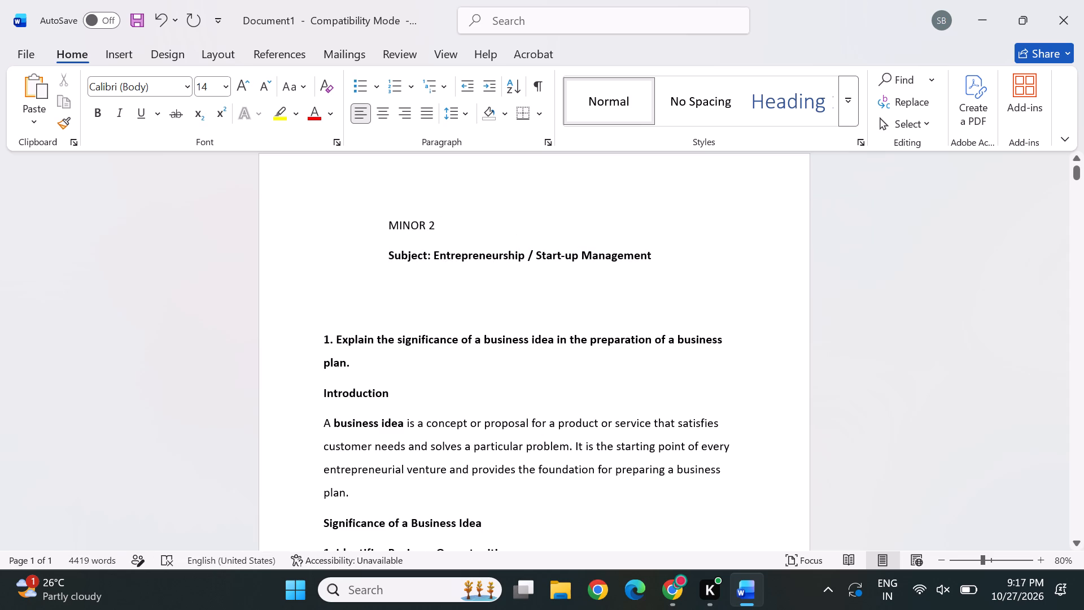
key(Tab)
click(375, 226)
key(Tab)
key(Tab)
key(Tab)
Make the "MINOR 2" title bold and colour it standard red.
drag(555, 224, 454, 229)
click(458, 203)
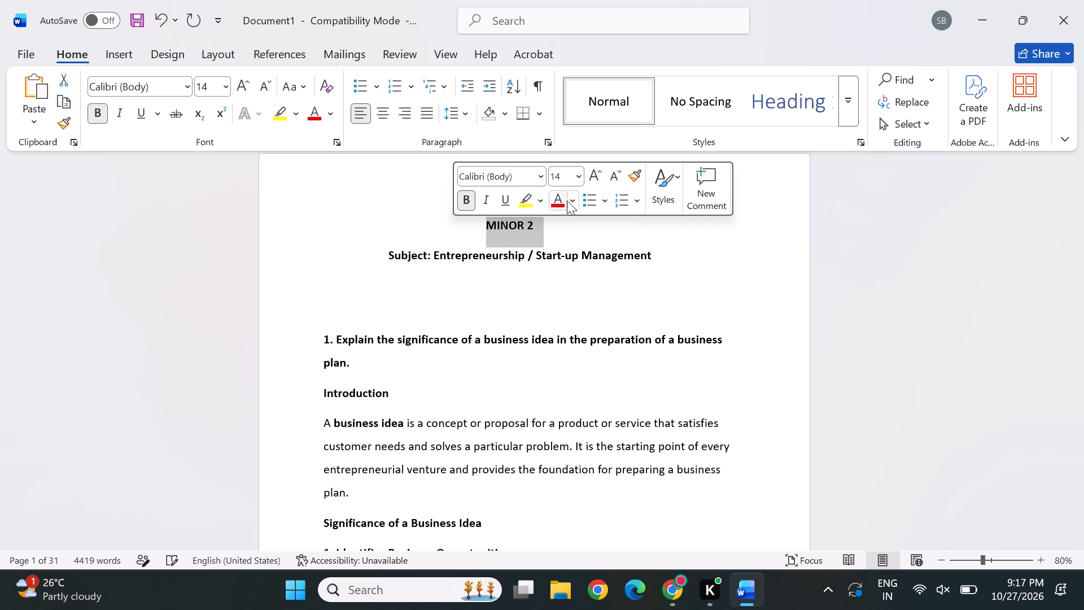
click(570, 201)
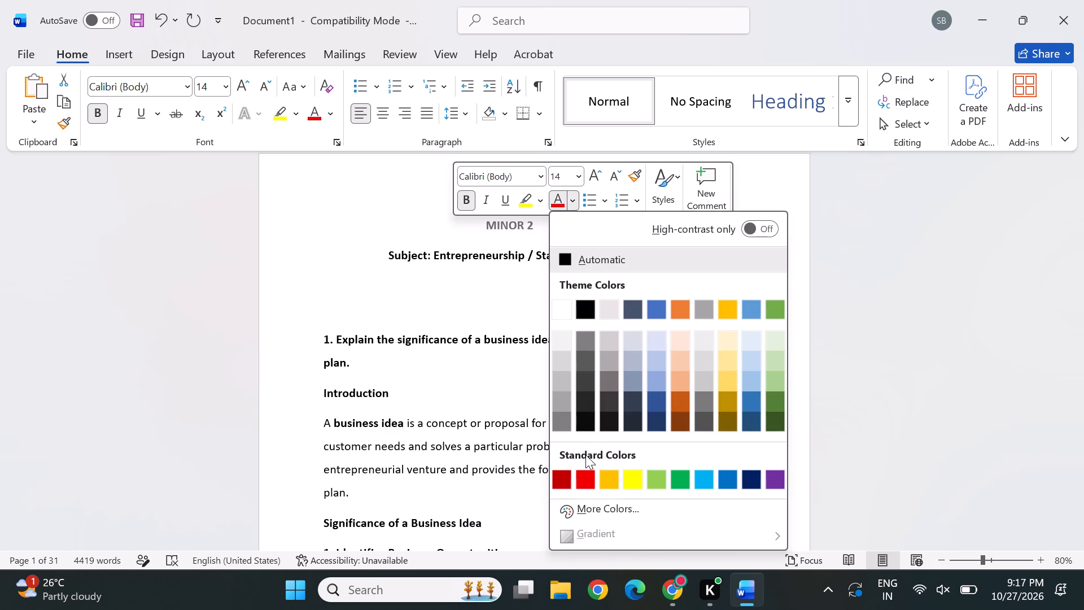
click(585, 482)
click(465, 346)
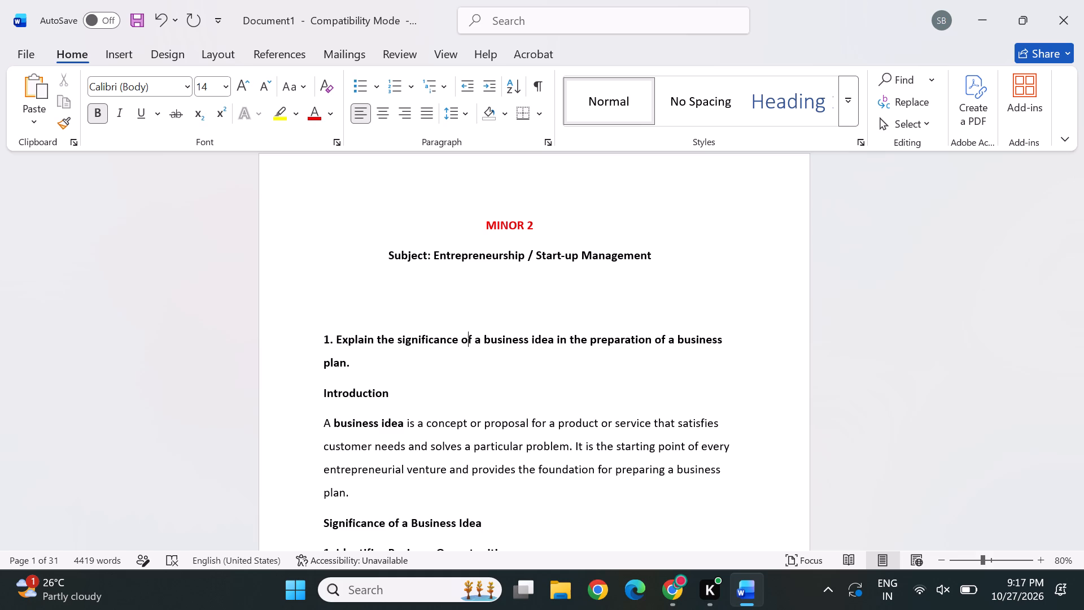
Remove one blank line between the subject line and question 1, keeping a single blank line there.
click(452, 293)
click(389, 259)
click(388, 281)
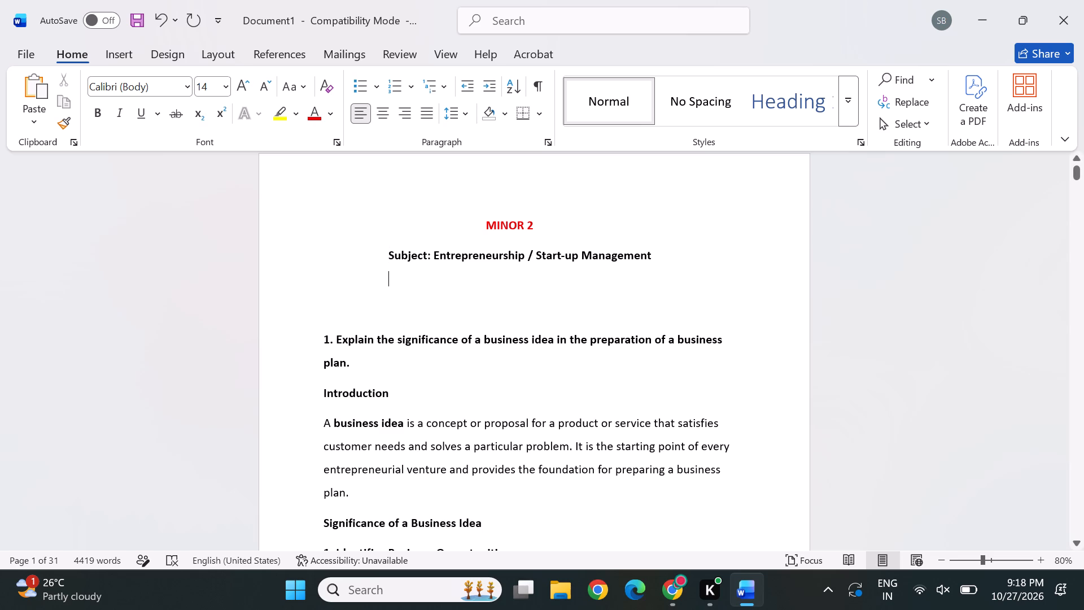
key(Delete)
key(Delete)
key(ctrl+z)
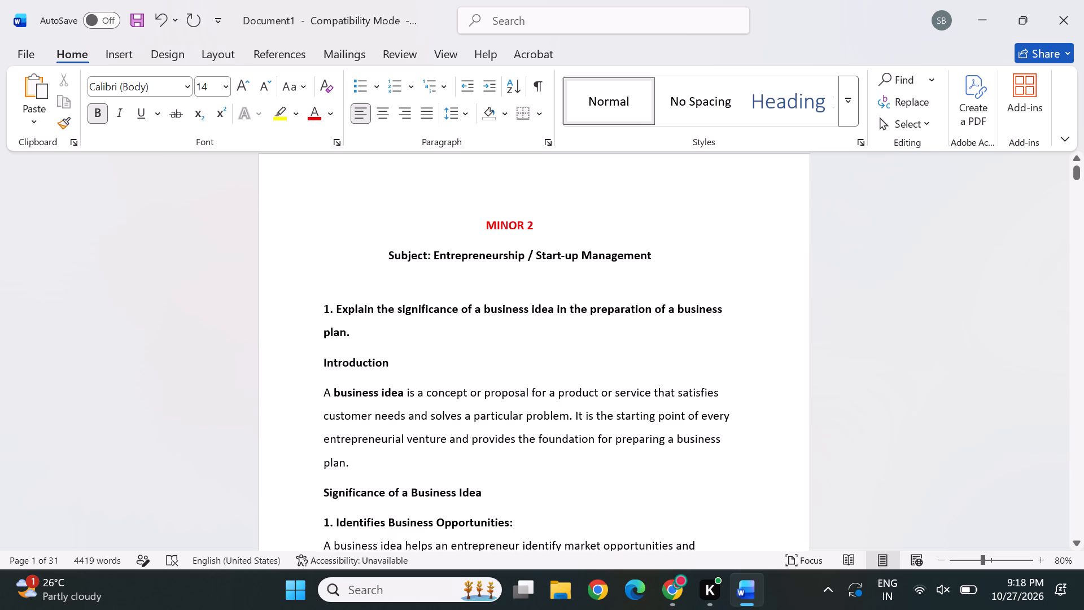
Delete the "Introduction" heading under question 1.
scroll(423, 406, down, 1)
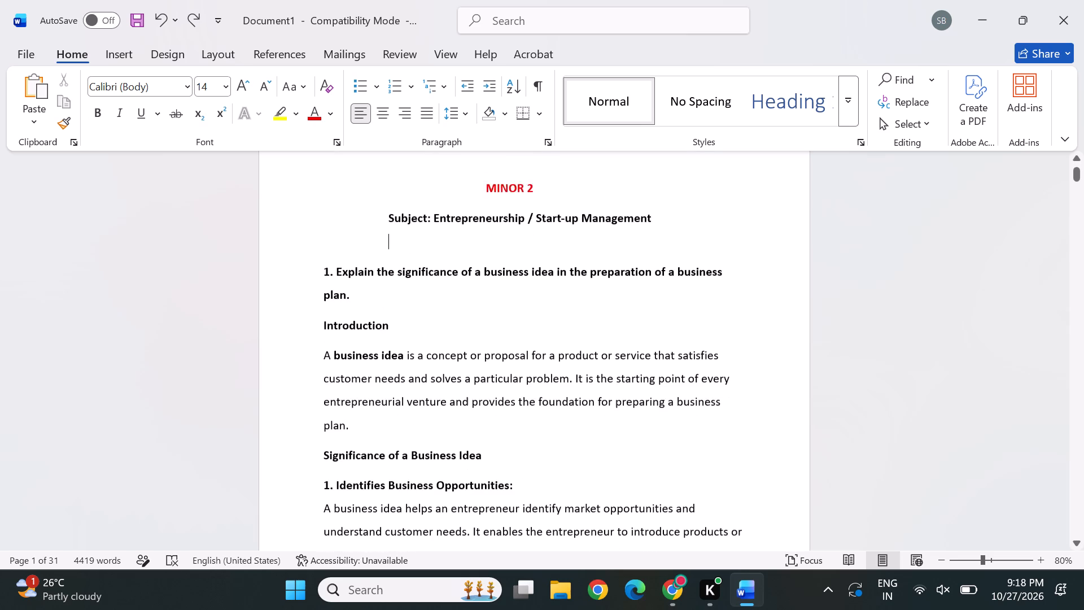
scroll(423, 406, down, 1)
drag(401, 280, 315, 265)
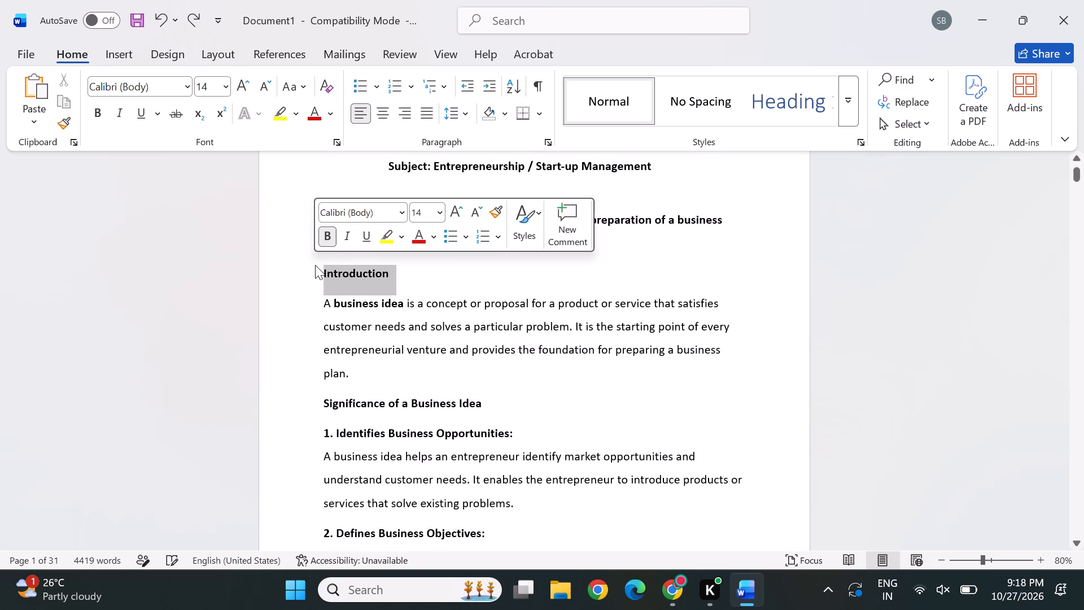
key(Delete)
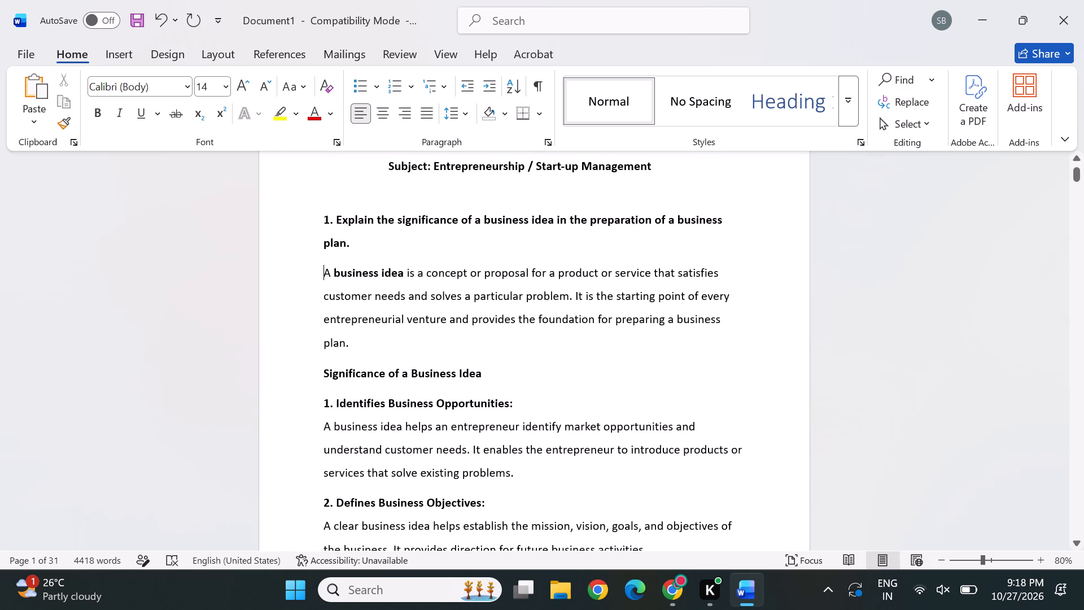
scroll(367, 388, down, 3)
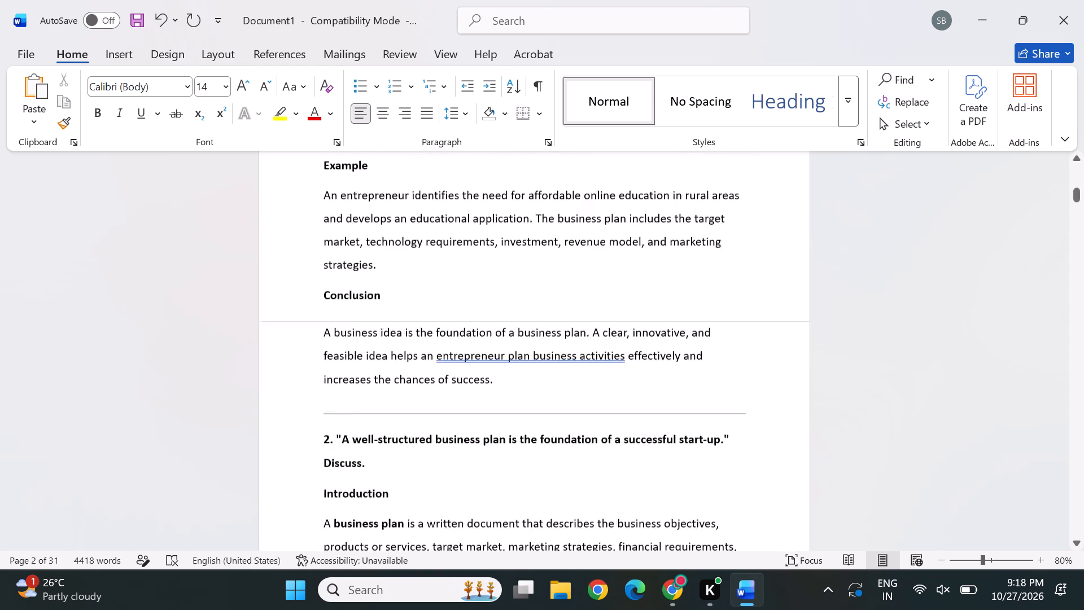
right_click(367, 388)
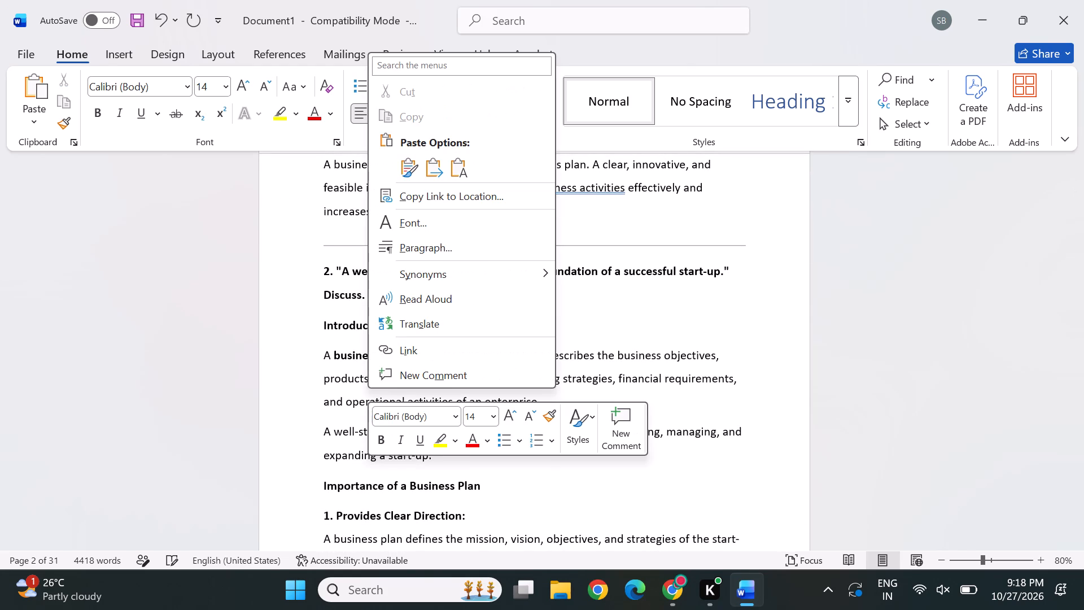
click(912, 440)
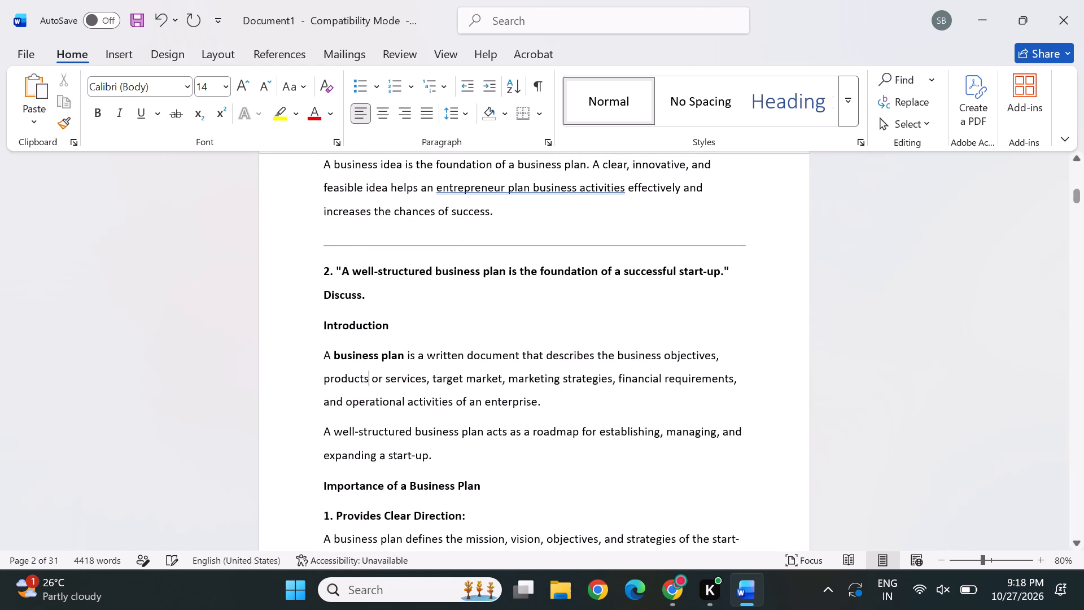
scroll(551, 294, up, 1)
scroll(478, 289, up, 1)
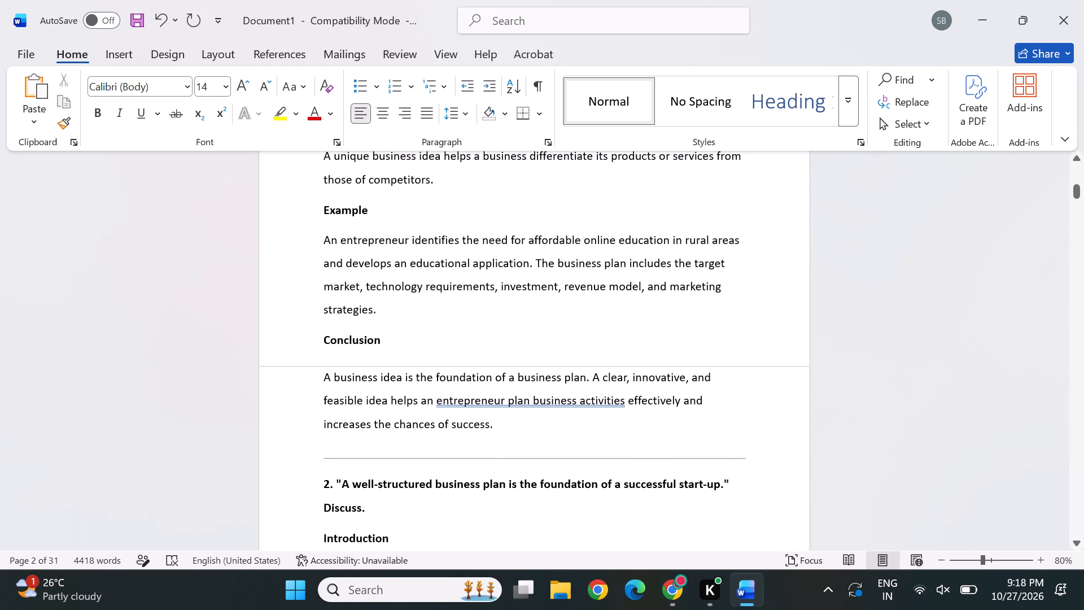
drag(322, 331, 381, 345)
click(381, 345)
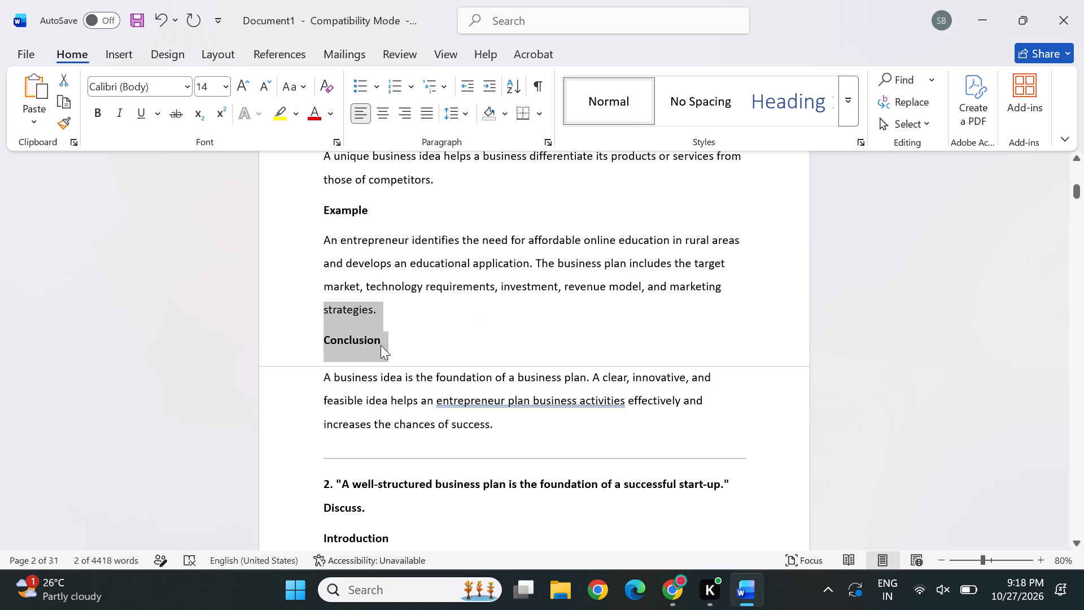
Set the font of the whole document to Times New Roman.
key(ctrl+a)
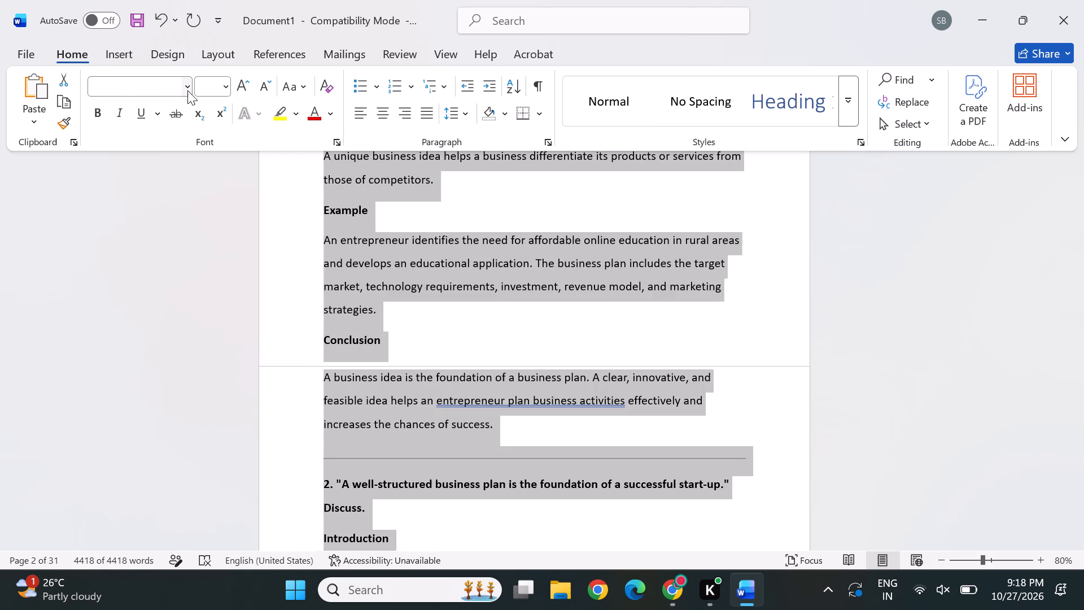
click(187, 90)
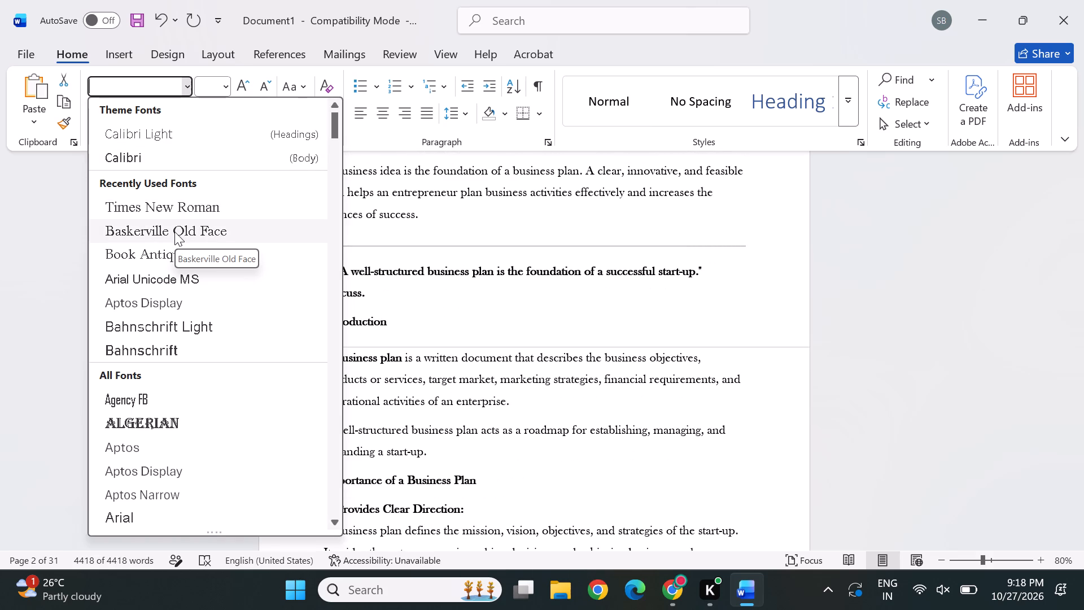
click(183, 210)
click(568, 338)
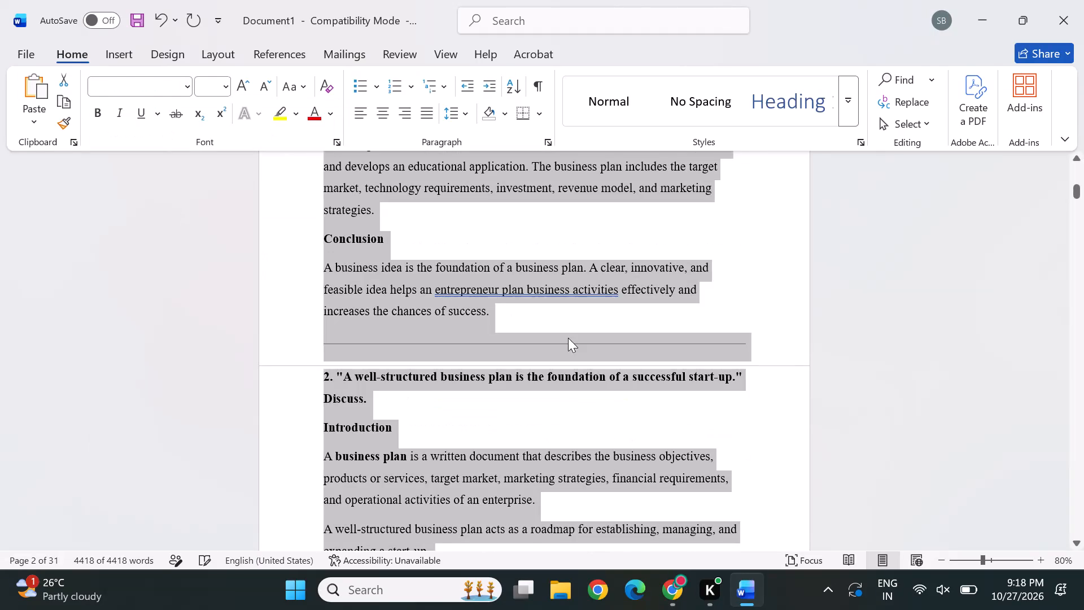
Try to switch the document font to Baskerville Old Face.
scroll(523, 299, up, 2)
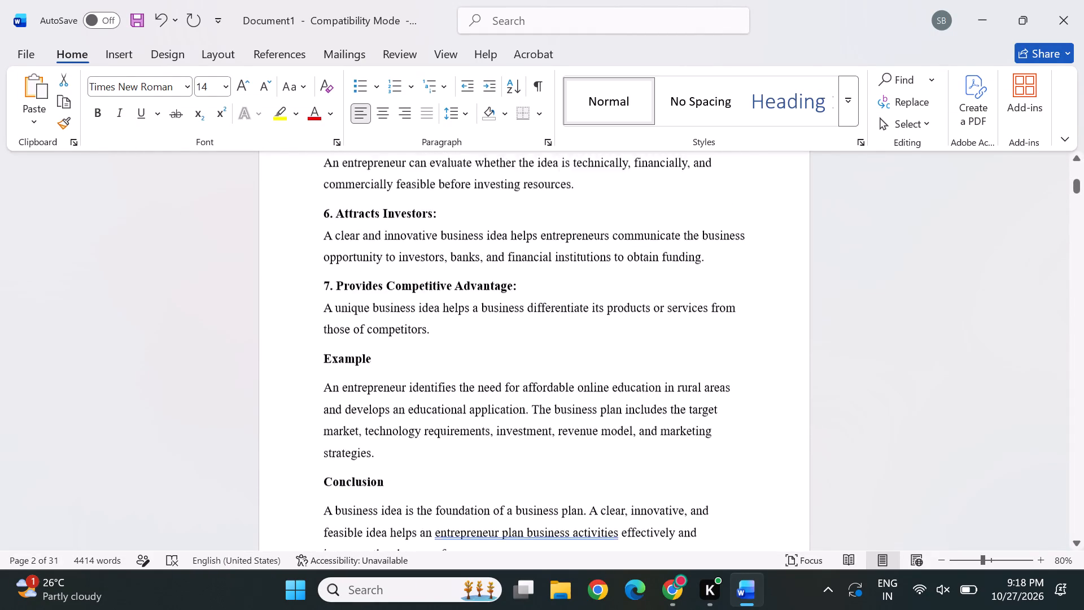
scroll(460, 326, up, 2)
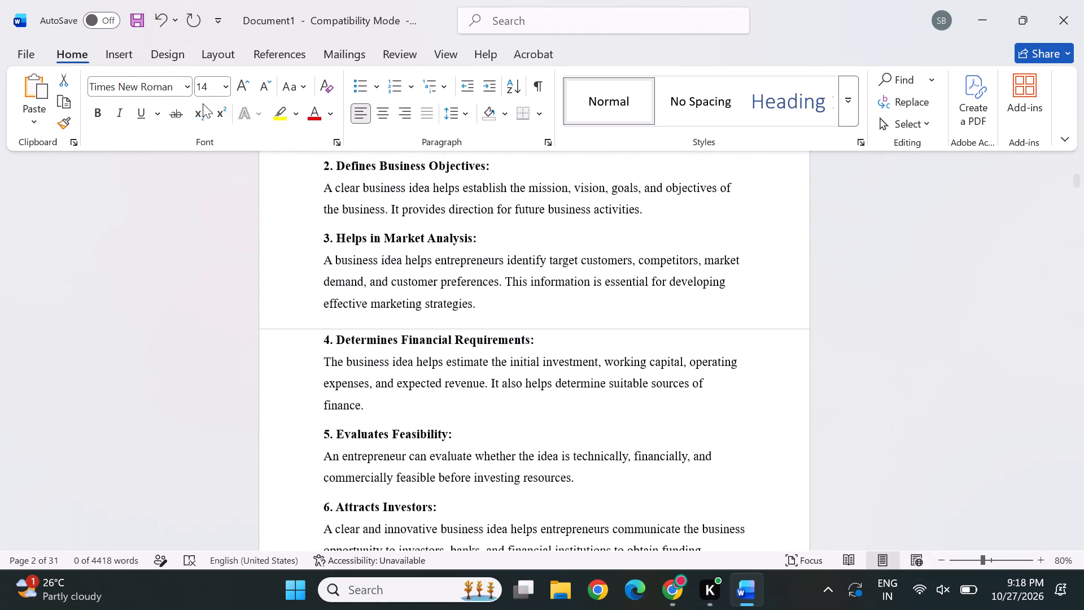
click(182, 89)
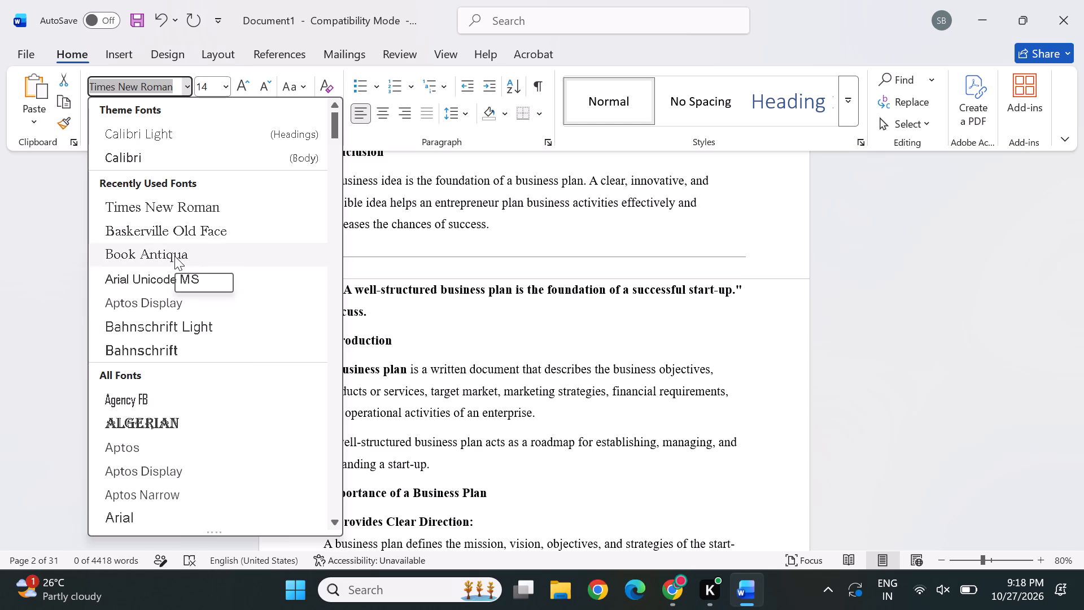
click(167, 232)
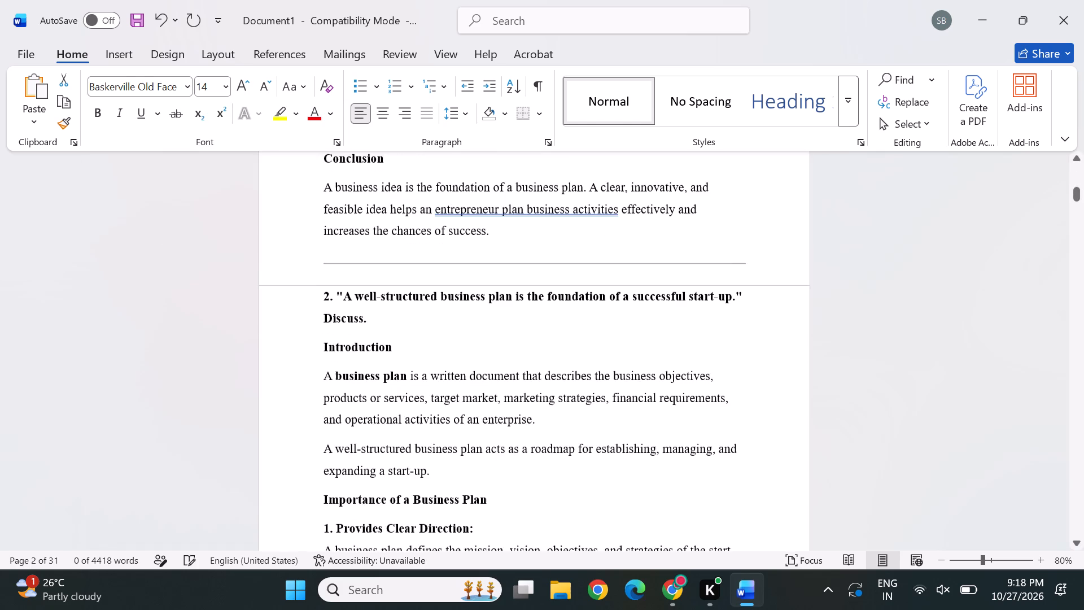
Set the font of the whole document to Book Antiqua.
key(ctrl+a)
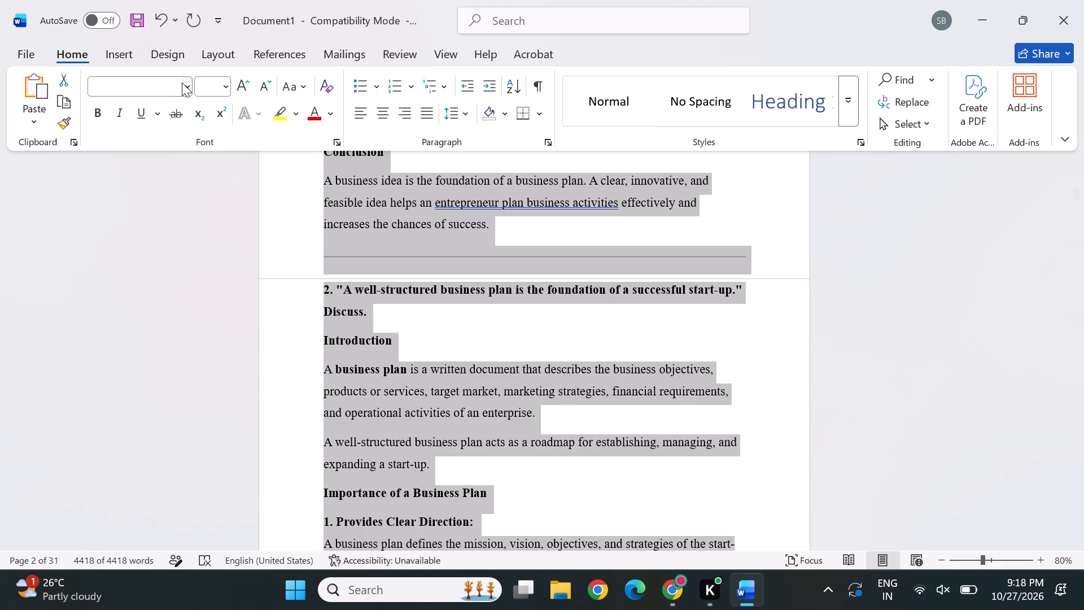
click(183, 83)
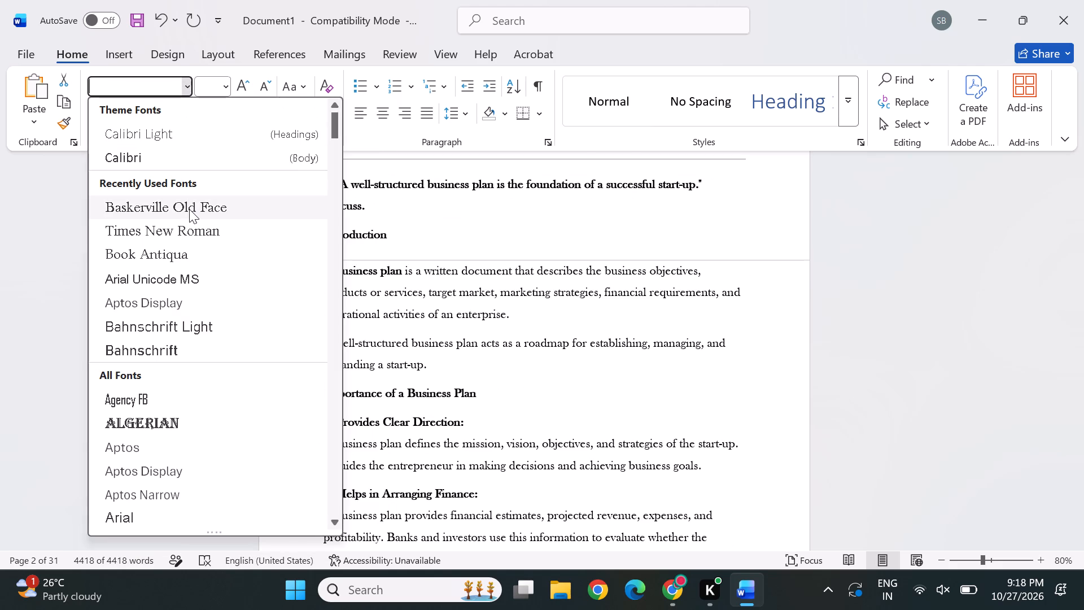
click(186, 245)
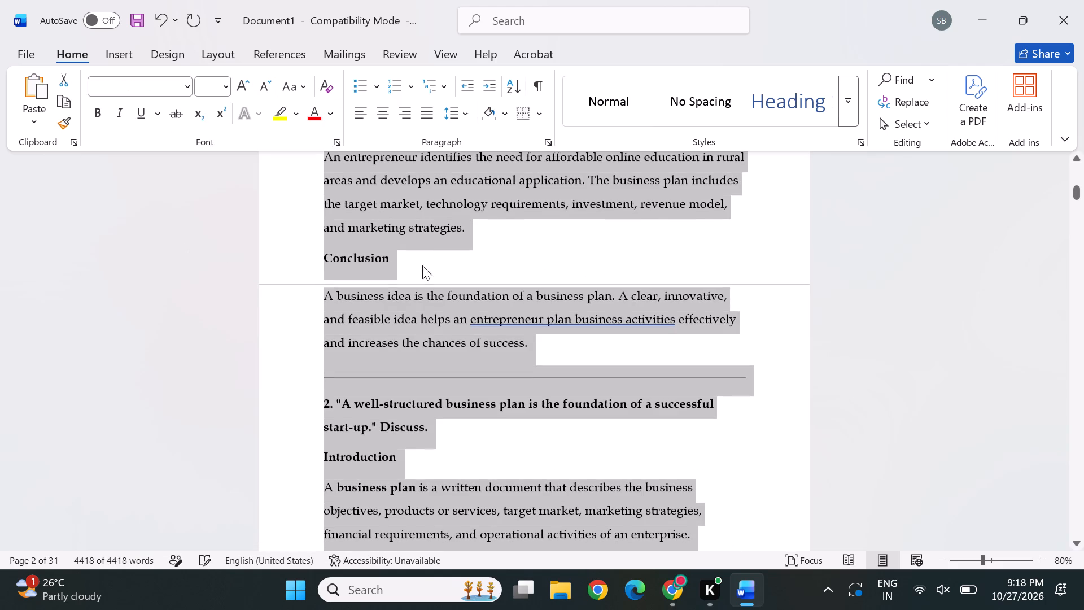
click(519, 197)
Highlight question 1 and the "Significance of a Business Idea" heading below it in yellow.
scroll(526, 318, up, 6)
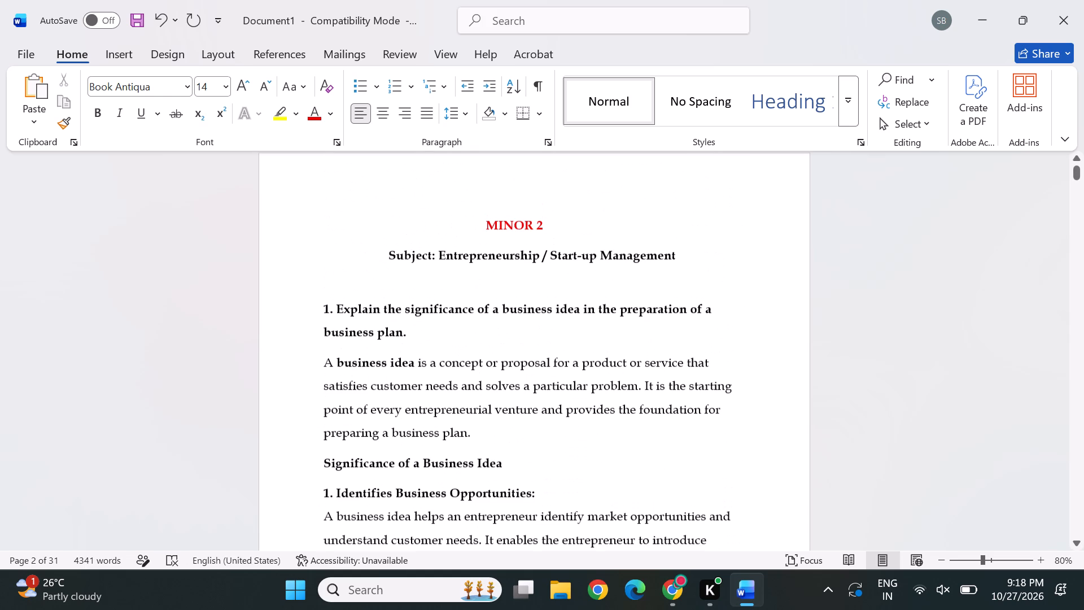
drag(422, 326, 311, 317)
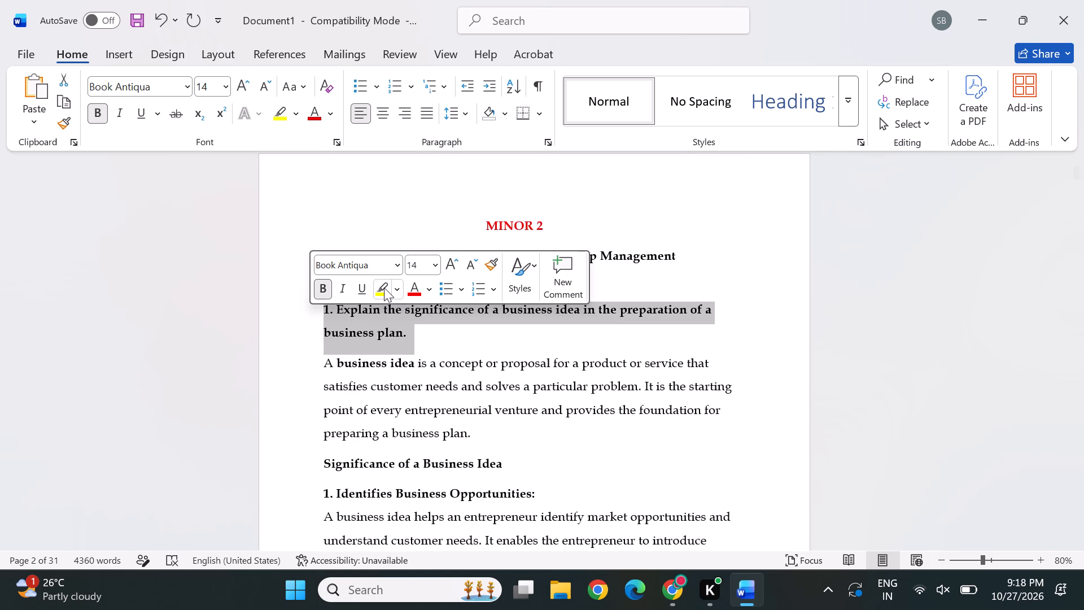
click(384, 287)
scroll(481, 399, down, 1)
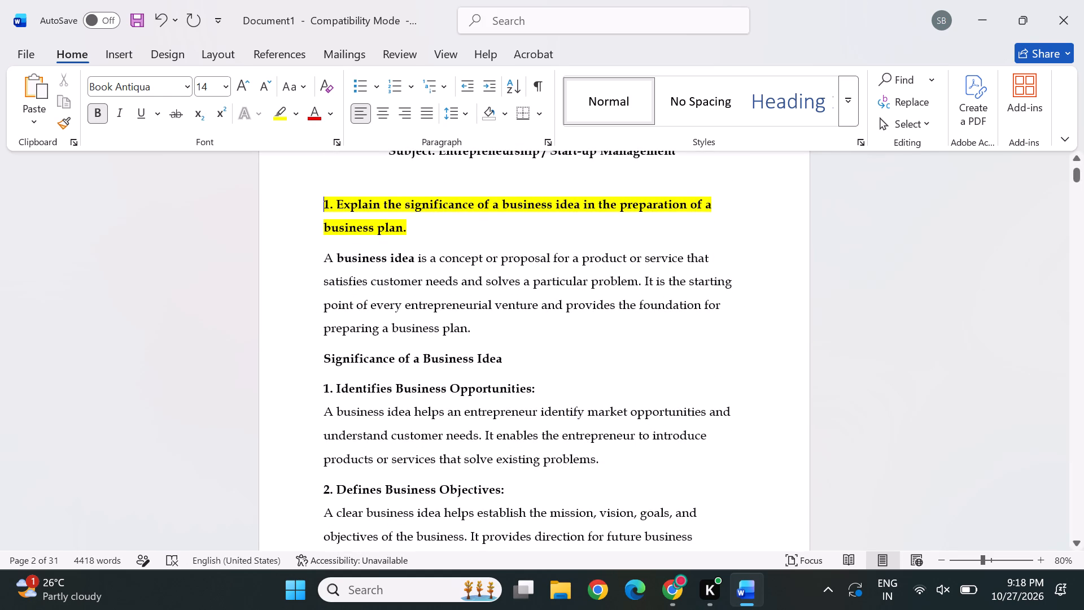
drag(522, 351, 304, 369)
click(379, 340)
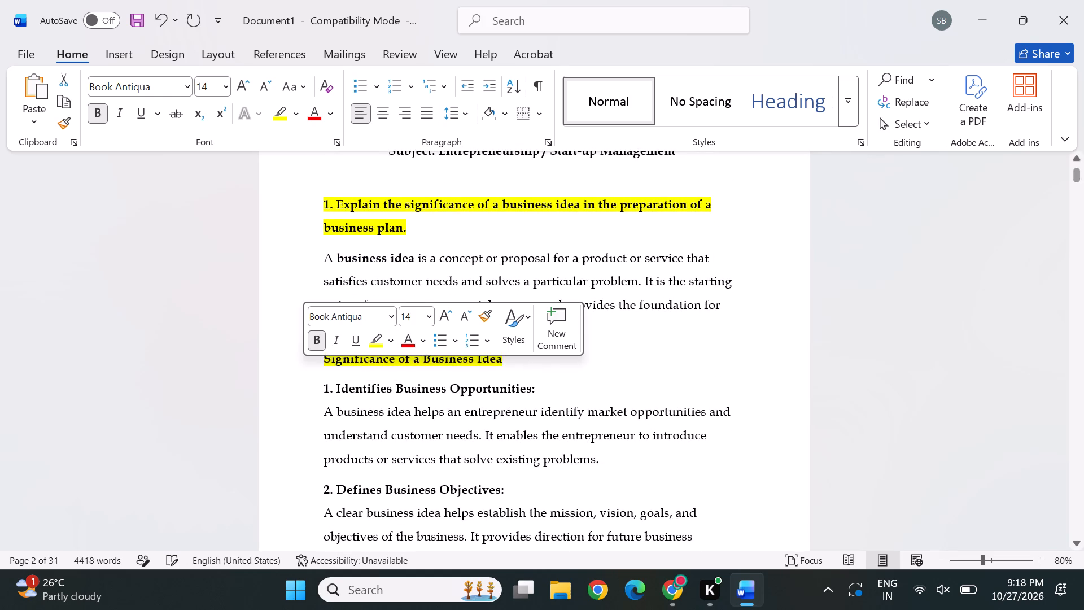
Highlight the "Example" heading in question 1's answer in yellow.
scroll(530, 362, down, 1)
scroll(579, 307, down, 1)
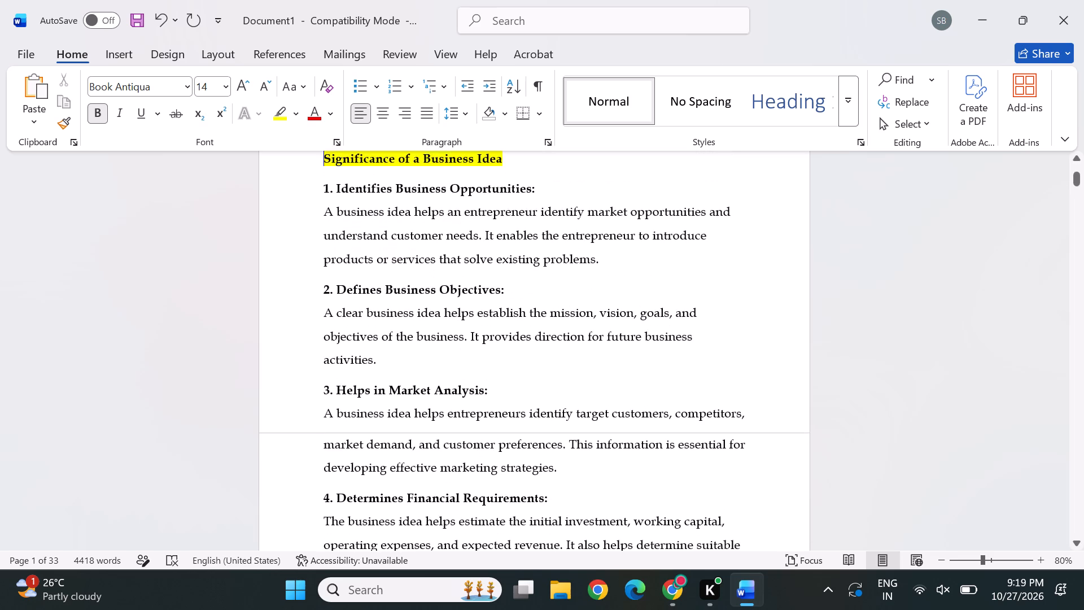
drag(522, 285, 352, 281)
click(488, 329)
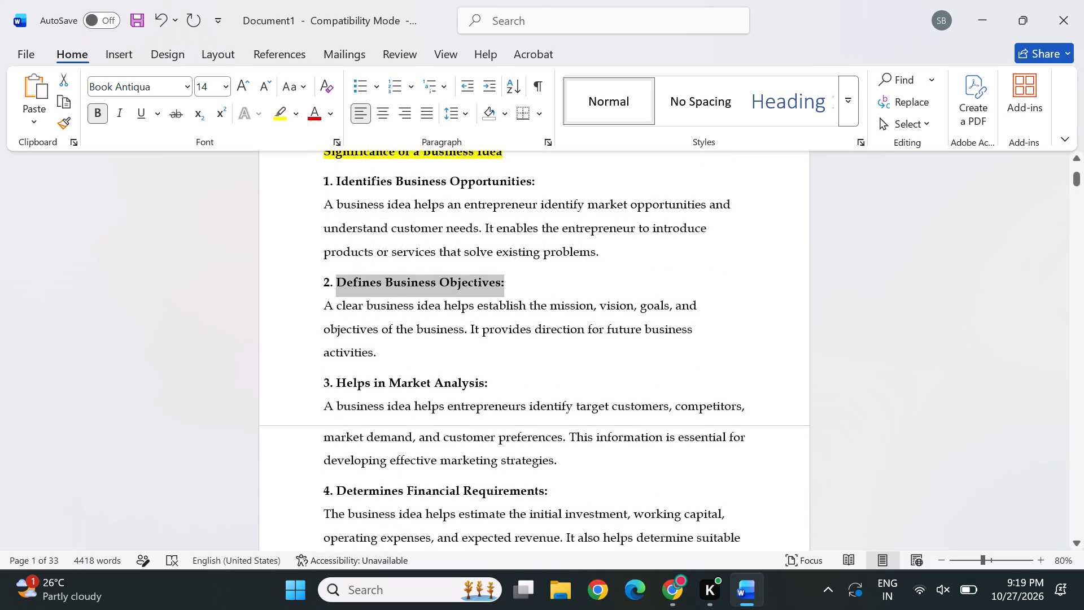
scroll(488, 329, down, 2)
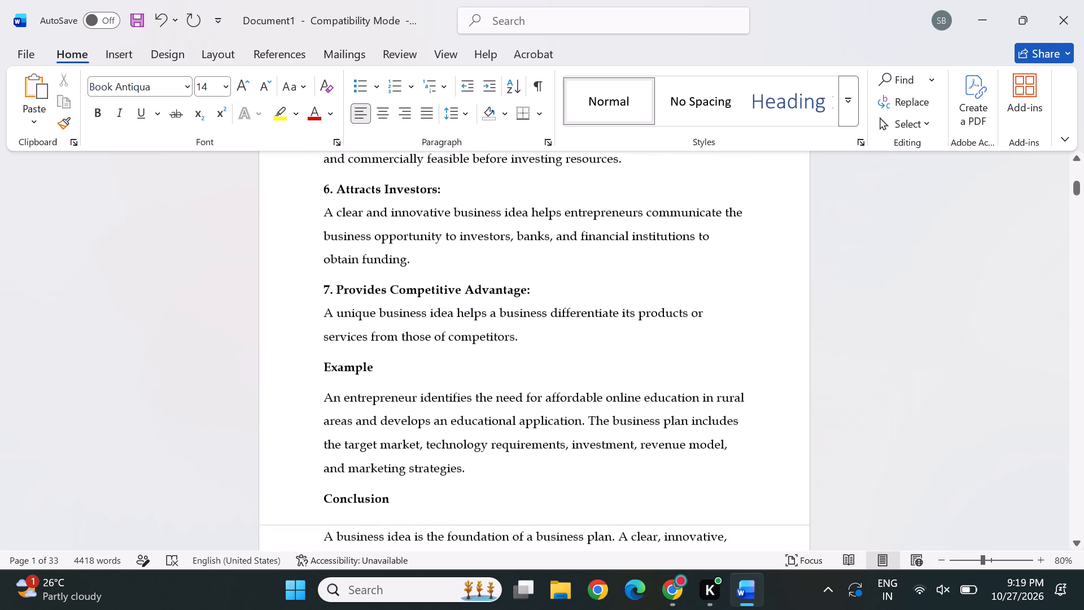
scroll(436, 373, down, 1)
drag(394, 330, 304, 320)
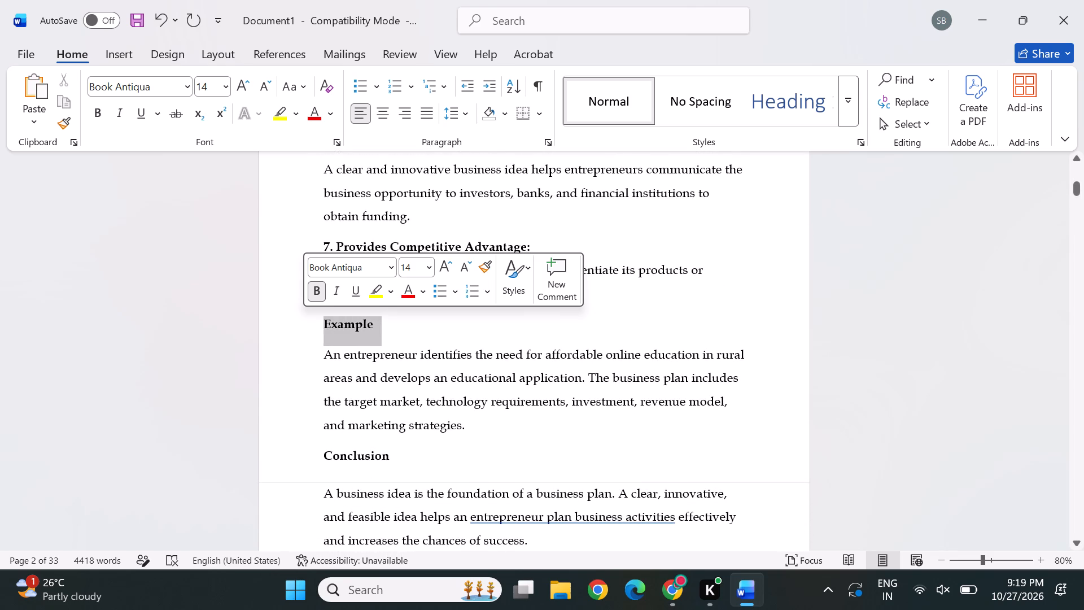
click(374, 298)
Remove the "Conclusion" section and divider line ending question 1's answer, and add a blank line before question 2.
scroll(405, 420, down, 1)
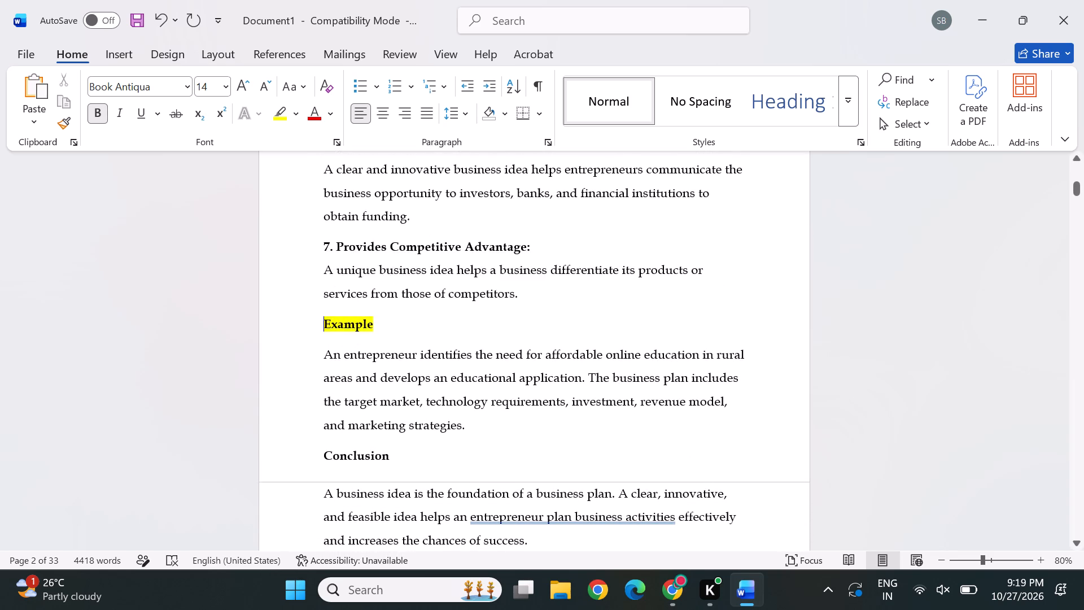
scroll(405, 420, down, 1)
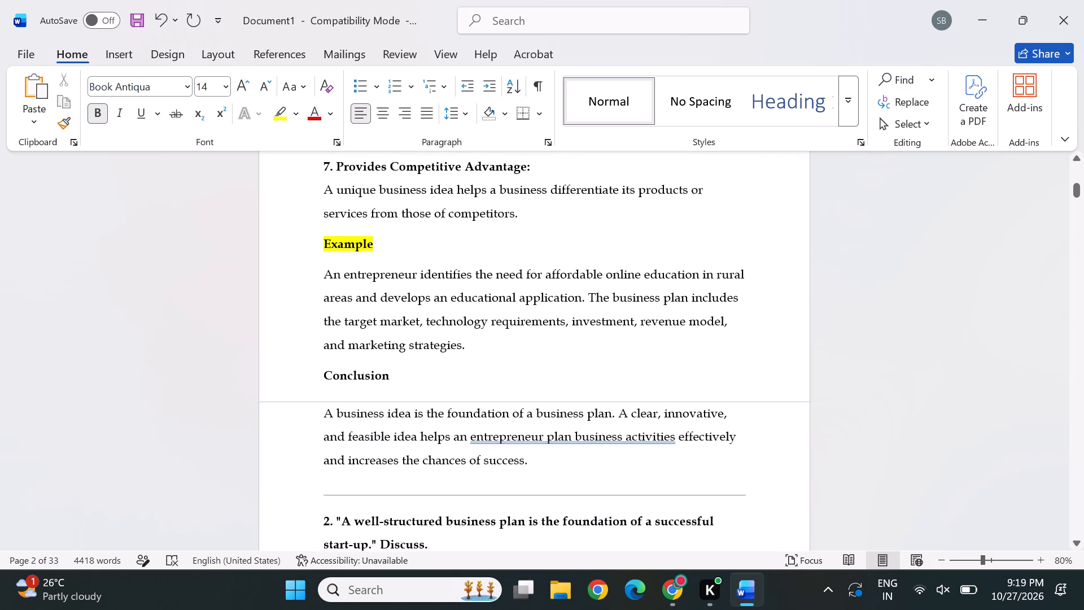
click(467, 497)
key(Delete)
double_click(526, 477)
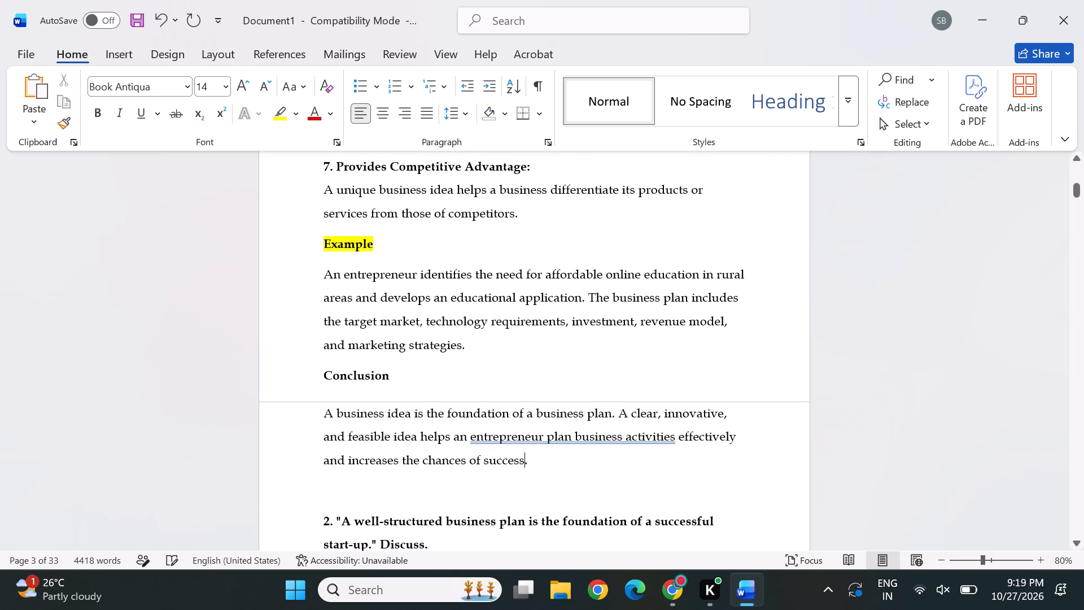
click(553, 476)
drag(550, 472, 335, 393)
key(Delete)
click(353, 382)
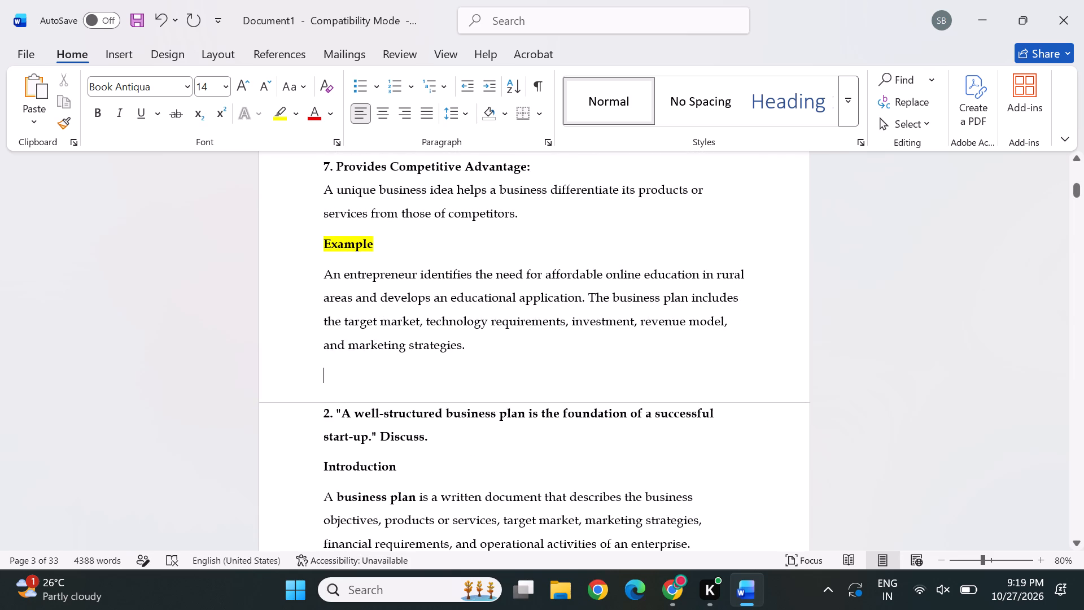
key(Return)
Highlight question 2 in yellow and delete the "Introduction" heading below it.
drag(436, 473, 307, 447)
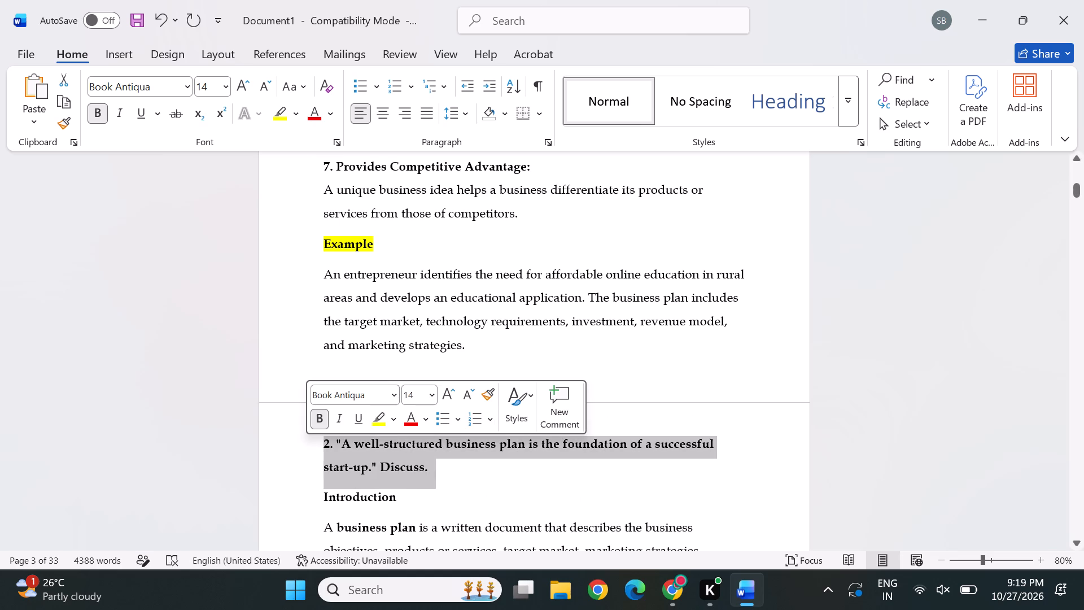
click(381, 415)
click(490, 471)
scroll(490, 471, down, 1)
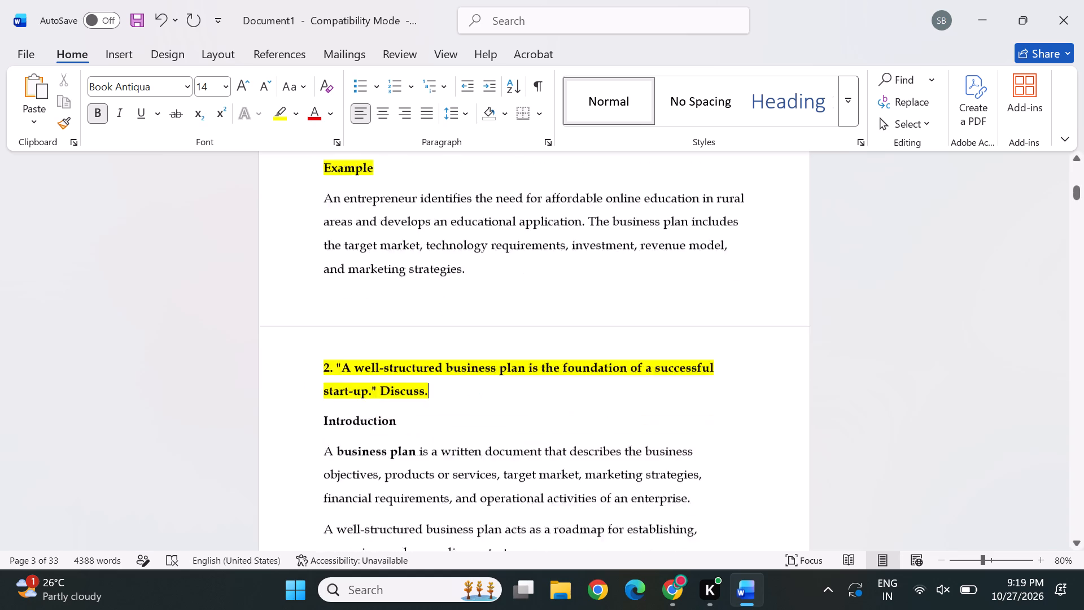
scroll(490, 471, down, 1)
drag(409, 337, 308, 329)
key(Delete)
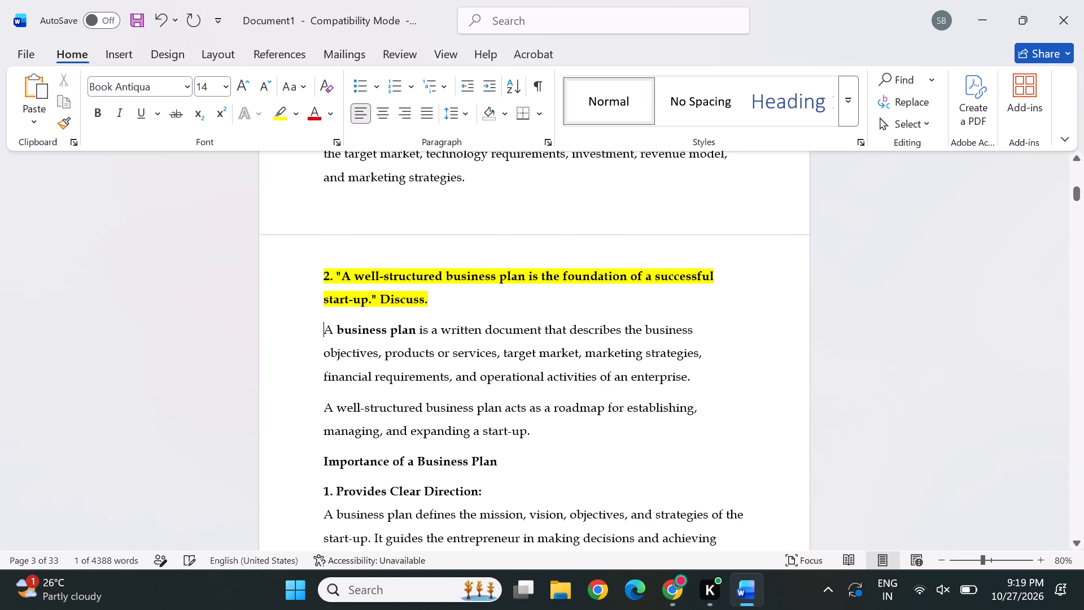
Highlight the "Importance of a Business Plan" and "Main Components of a Business Plan" headings in question 2's answer in yellow.
scroll(487, 442, down, 1)
drag(520, 328, 469, 328)
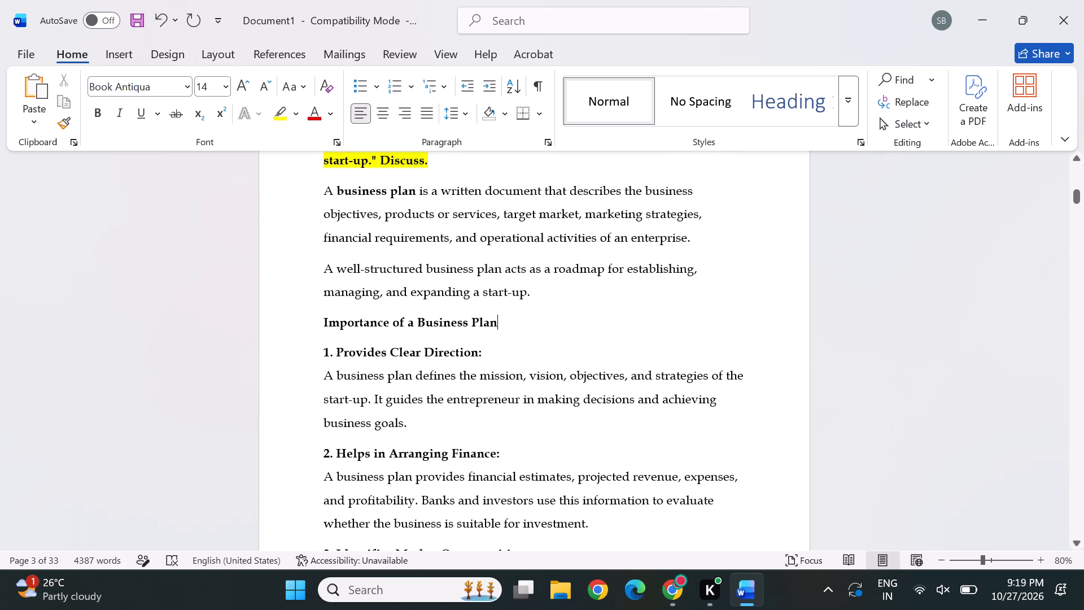
drag(469, 328, 322, 317)
click(391, 284)
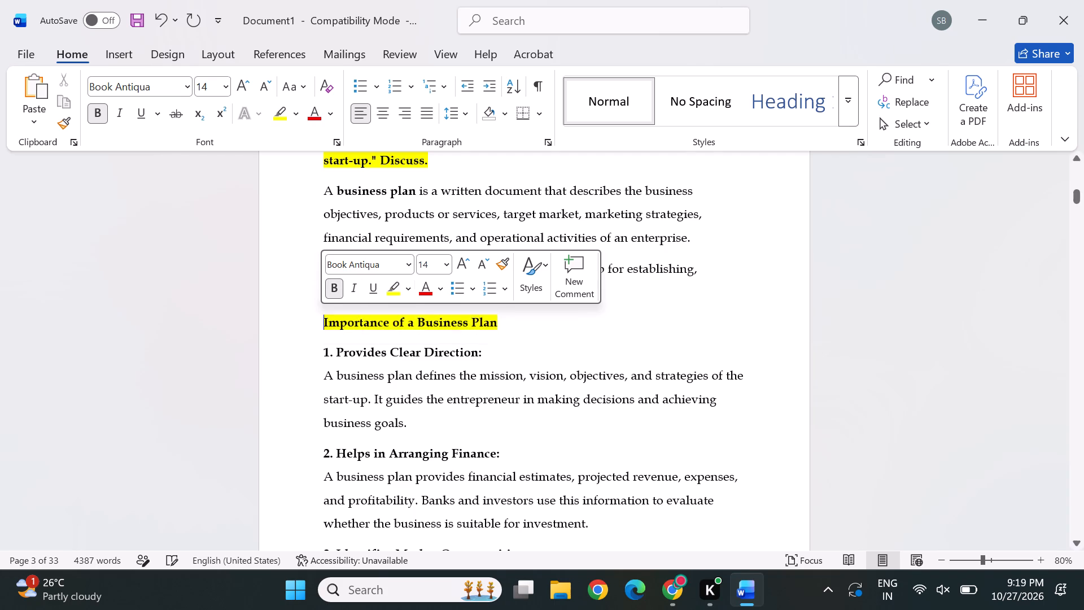
scroll(485, 391, down, 1)
scroll(499, 342, down, 2)
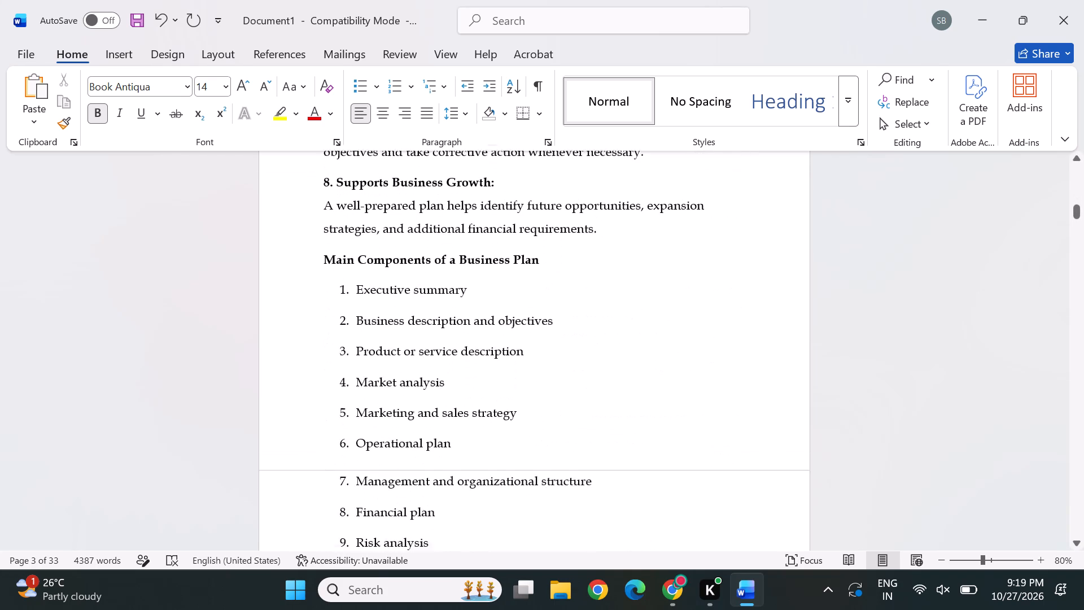
scroll(452, 372, up, 1)
drag(548, 394, 423, 398)
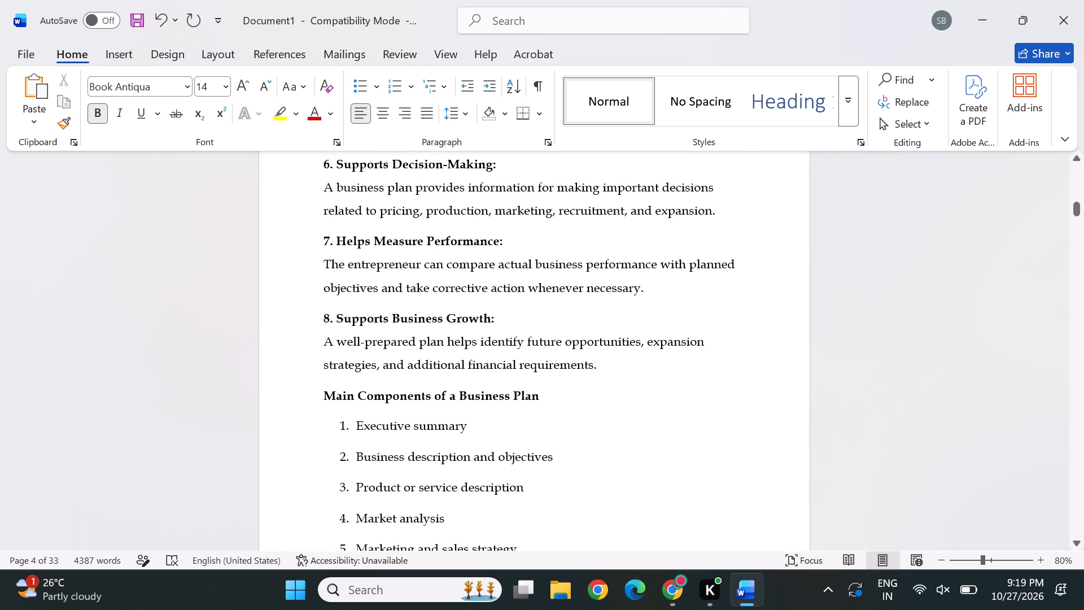
drag(423, 398, 313, 398)
click(396, 369)
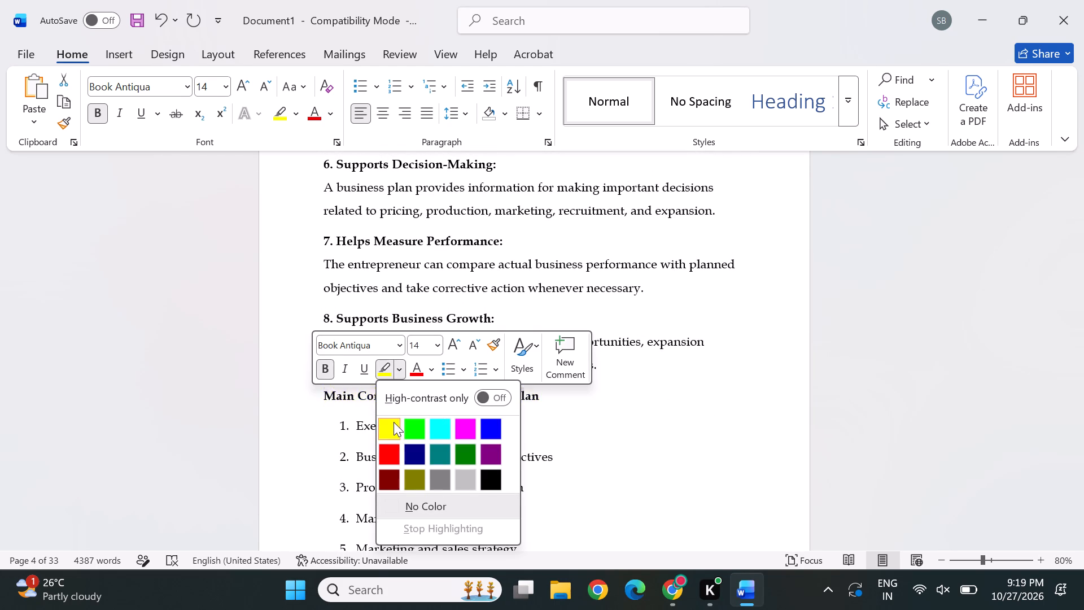
click(394, 422)
Highlight the "Example" heading in question 2's answer in yellow.
scroll(556, 465, down, 1)
scroll(499, 448, down, 1)
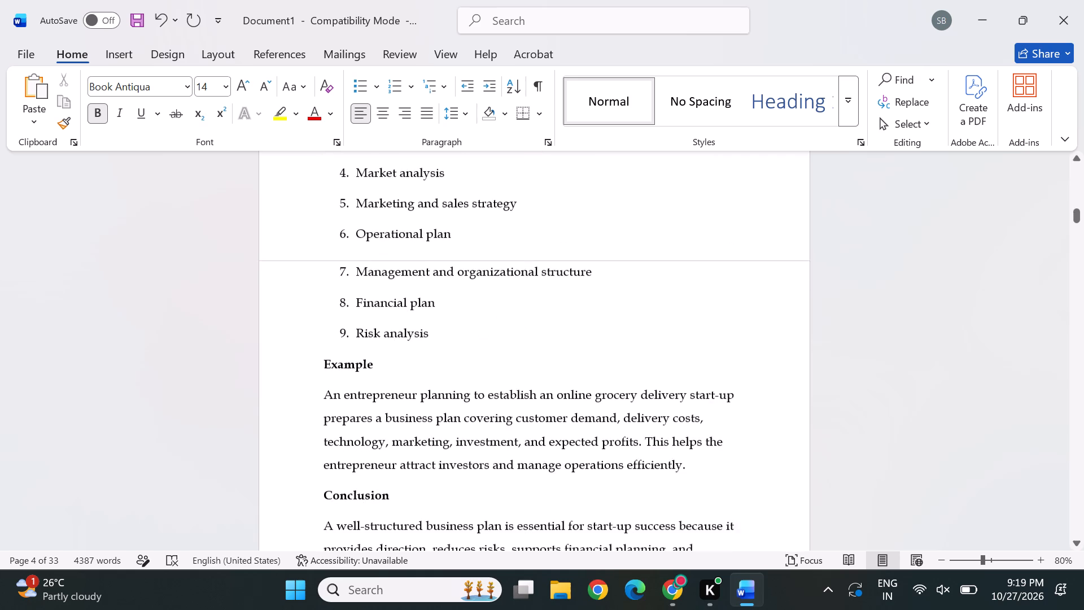
drag(394, 353, 303, 352)
click(364, 320)
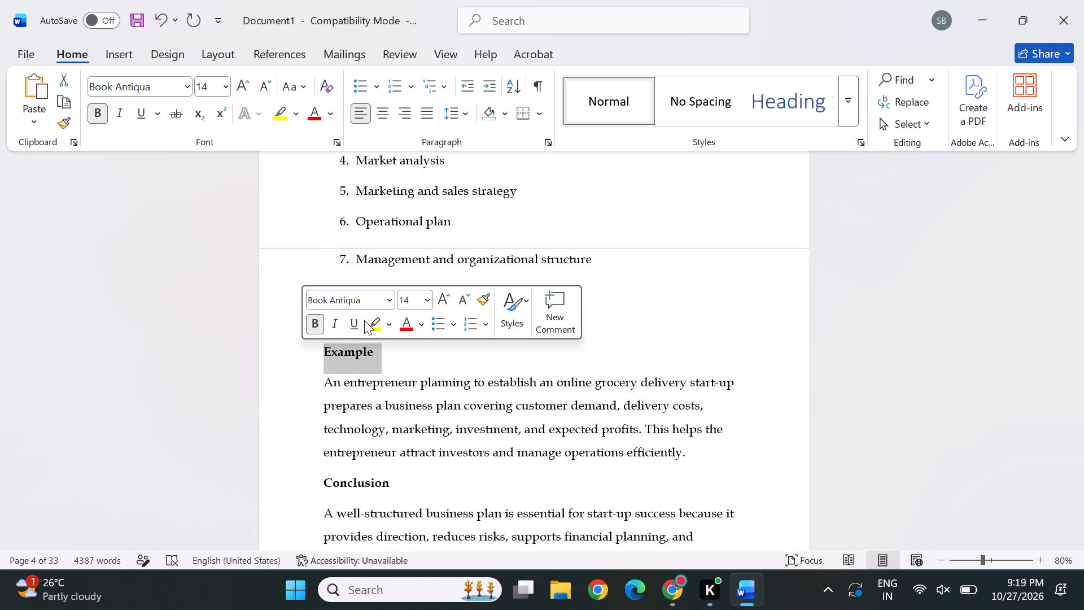
click(370, 320)
Delete the "Conclusion" section together with the divider line at the end of question 2's answer.
scroll(442, 428, down, 1)
drag(320, 389, 678, 518)
key(Delete)
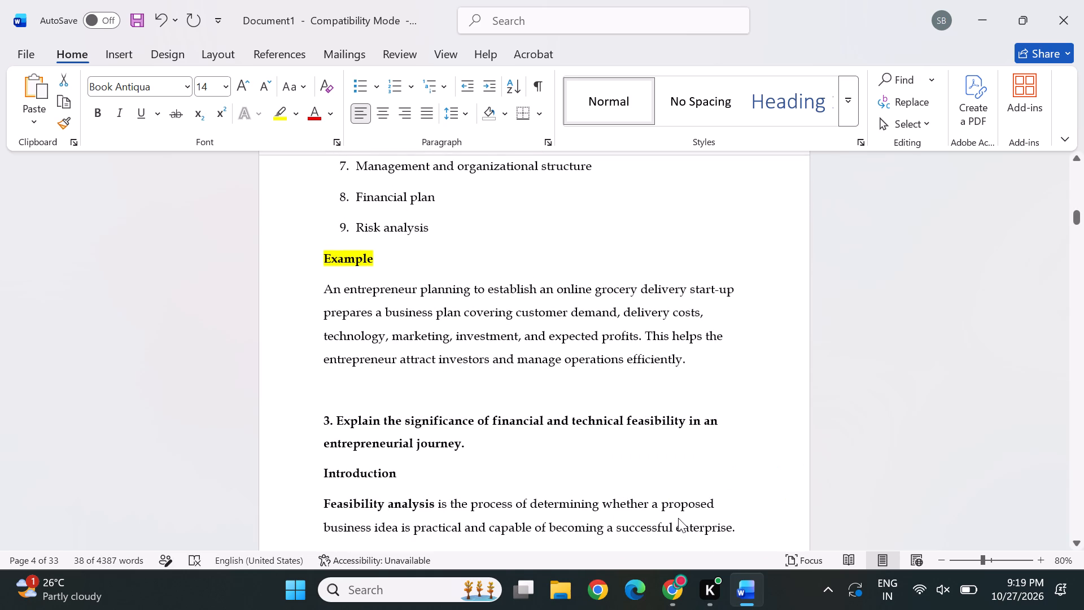
Highlight question 3 in yellow and delete the "Introduction" heading below it.
scroll(630, 451, down, 1)
drag(480, 326, 315, 289)
click(383, 253)
drag(423, 350, 304, 343)
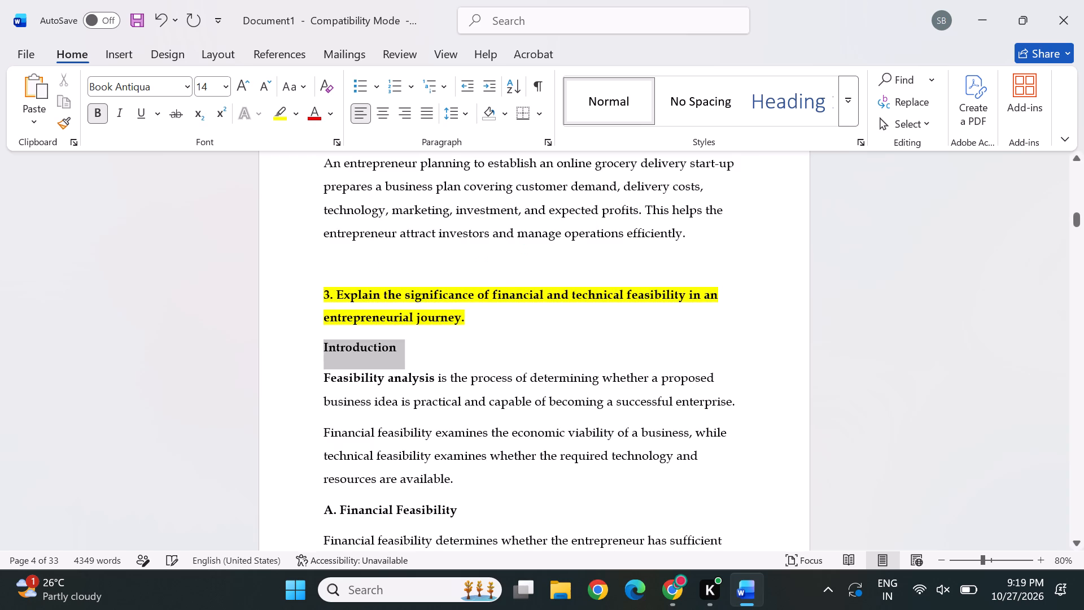
key(Delete)
Highlight the "A. Financial Feasibility" heading and its "Significance:" subheading in question 3's answer in yellow.
scroll(509, 434, down, 1)
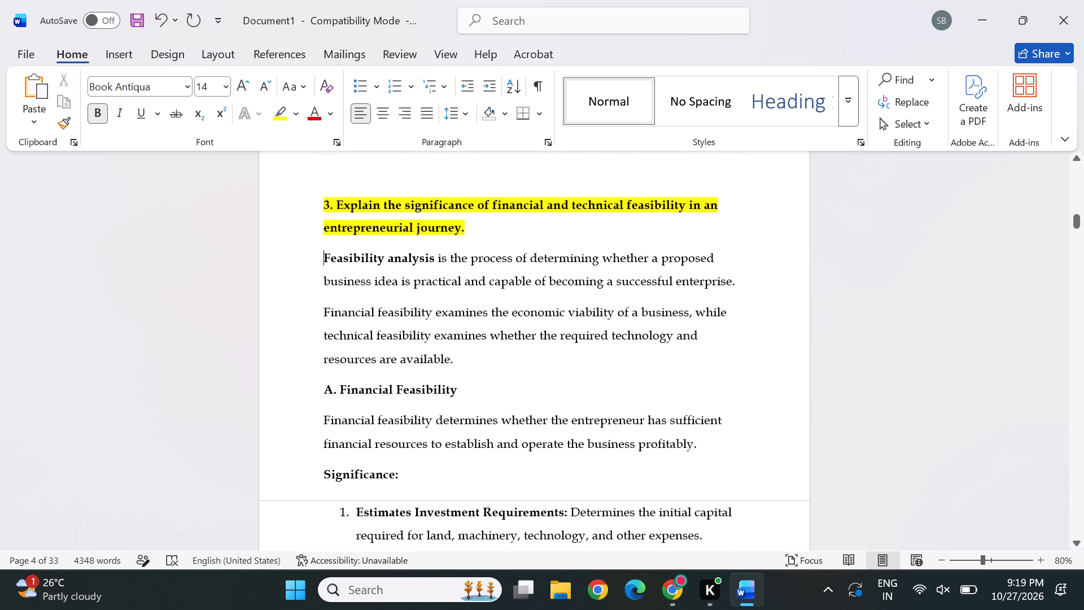
drag(473, 396, 316, 385)
click(393, 351)
scroll(404, 444, down, 1)
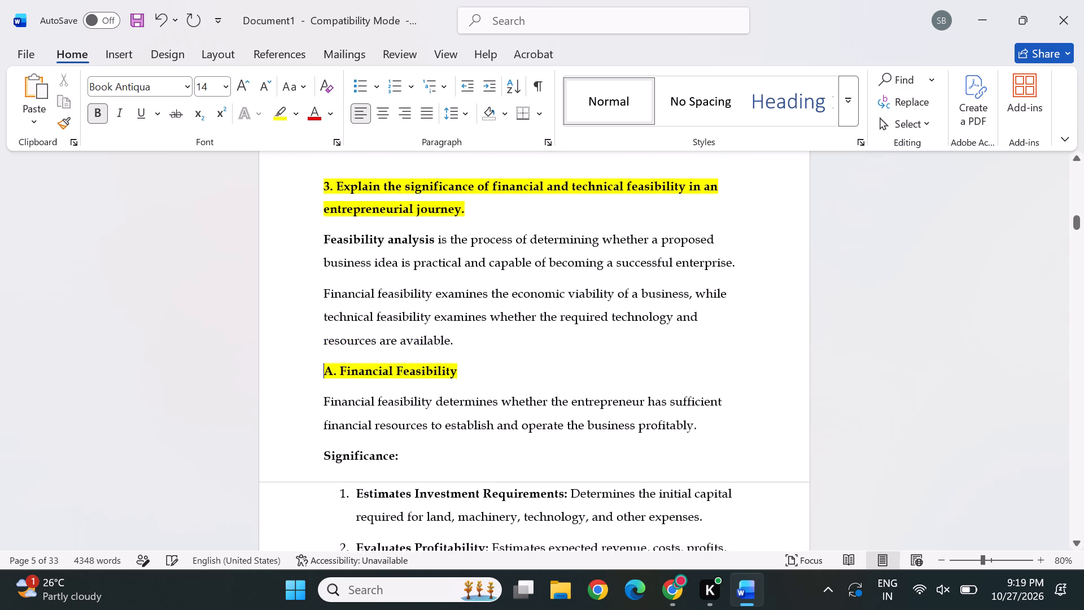
scroll(404, 444, down, 1)
drag(414, 275, 301, 277)
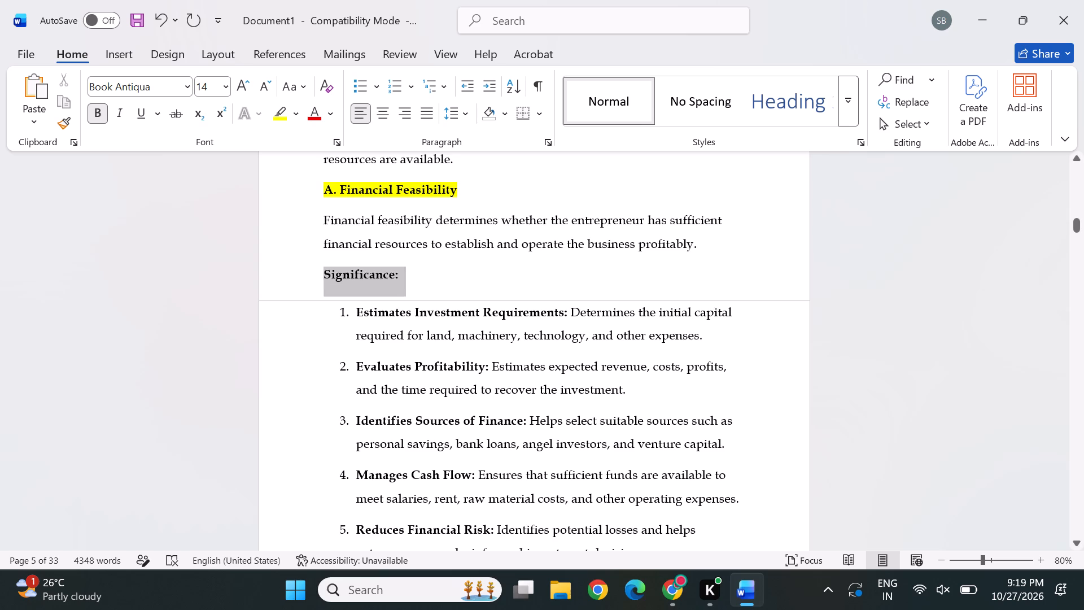
drag(301, 277, 300, 277)
click(378, 242)
Highlight the "B. Technical Feasibility" heading and its "Significance:" subheading in yellow.
scroll(384, 347, down, 1)
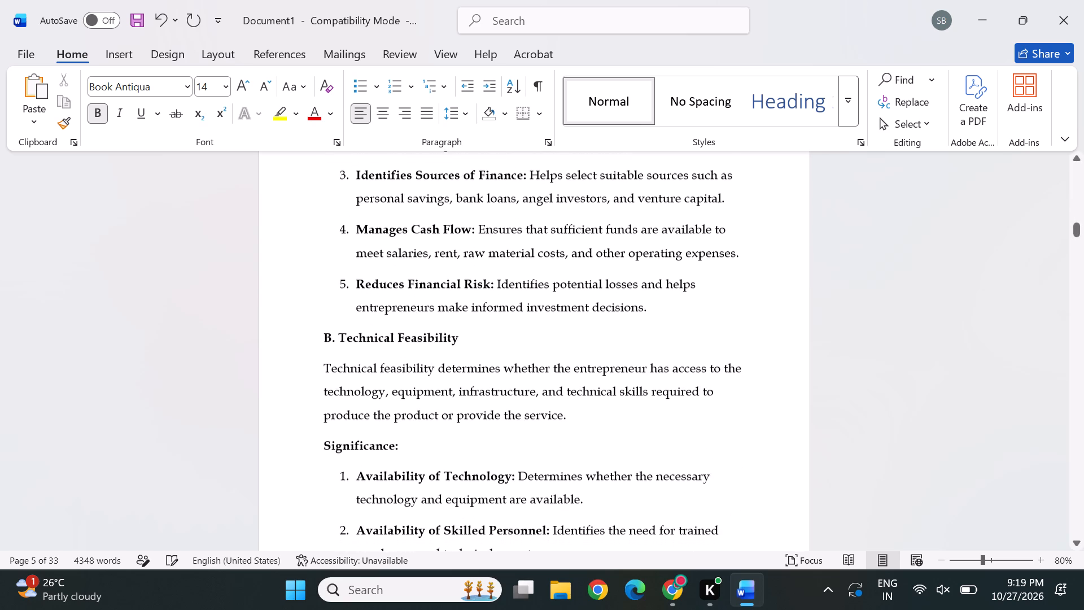
drag(479, 325, 479, 339)
click(479, 339)
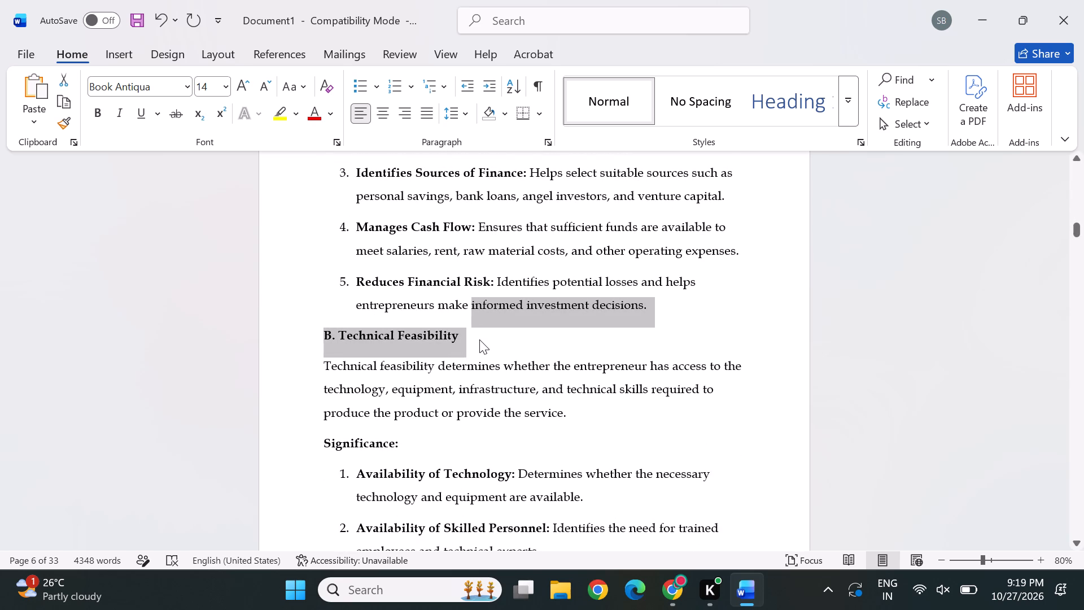
drag(479, 339, 307, 339)
click(376, 307)
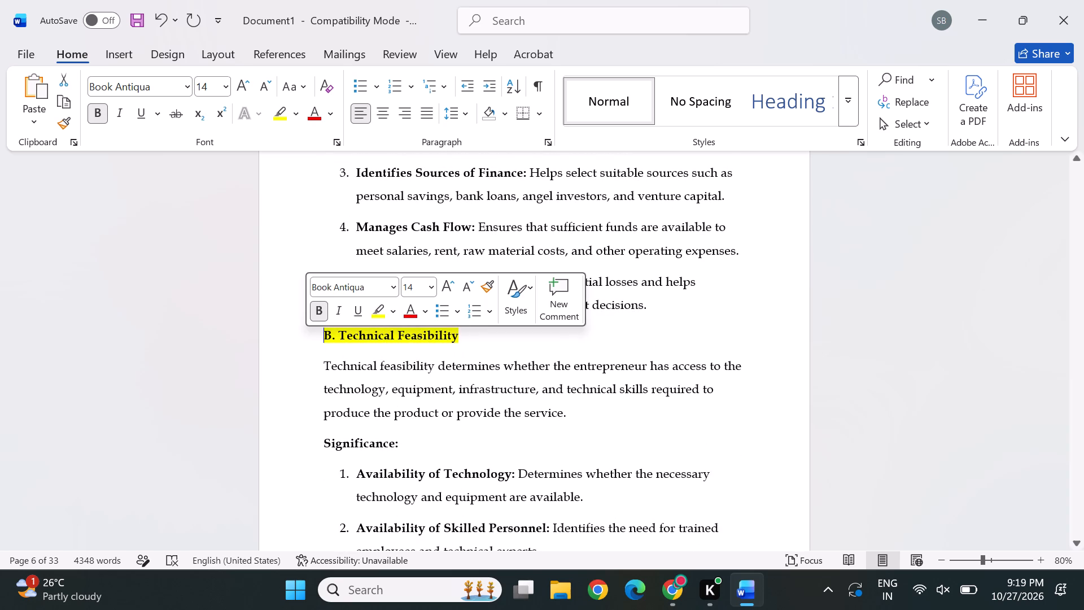
drag(410, 447, 296, 441)
click(369, 415)
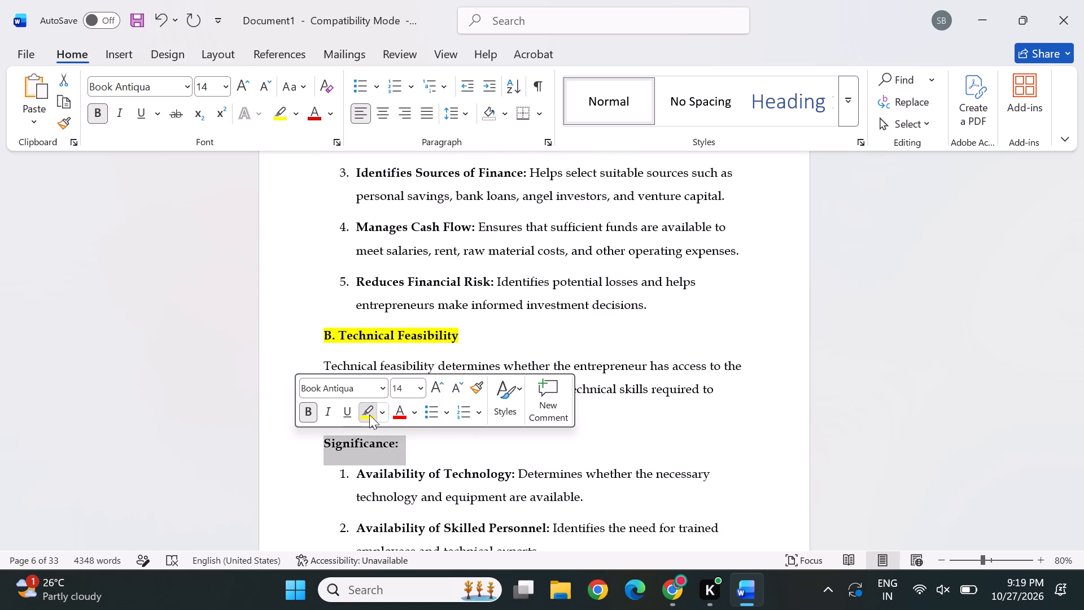
Highlight the "Example" heading in question 3's answer in yellow.
scroll(415, 484, down, 1)
scroll(456, 402, down, 1)
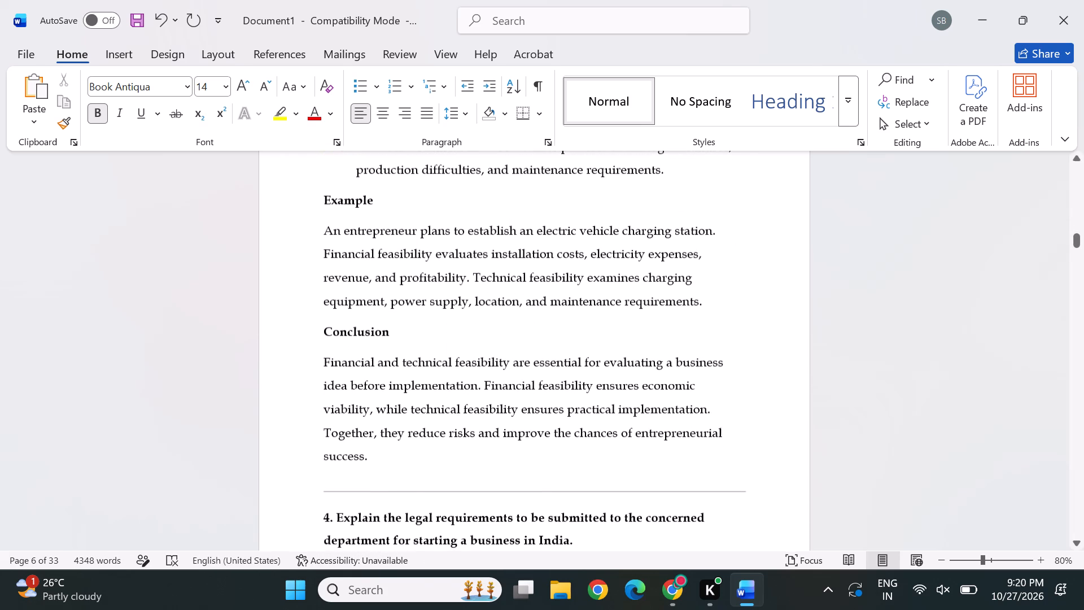
drag(421, 198, 306, 210)
click(374, 181)
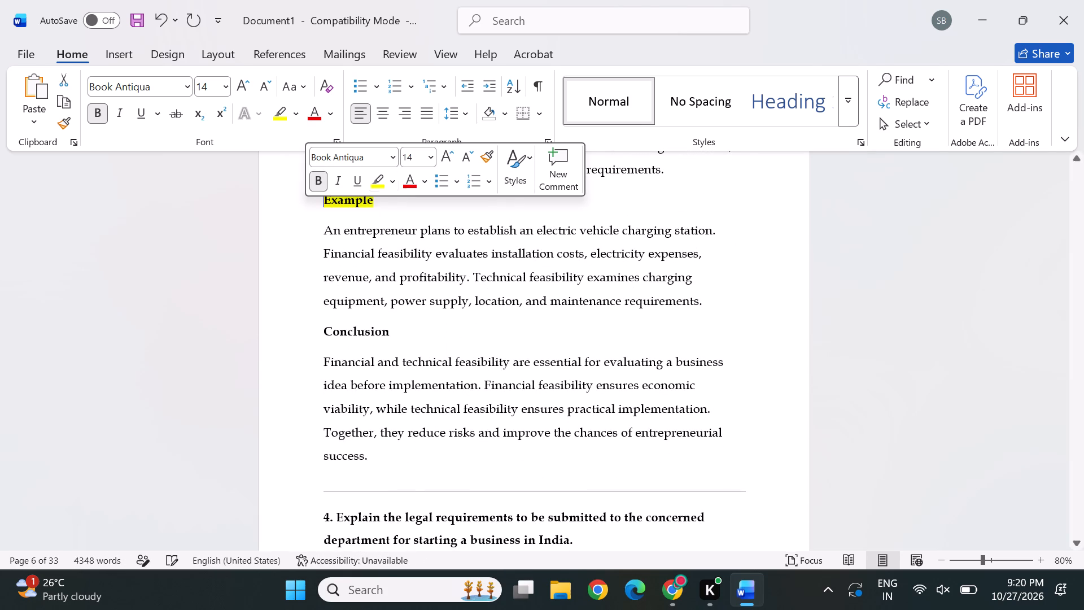
Delete the "Conclusion" heading, its paragraph and the divider line at the end of question 3's answer.
drag(425, 333, 319, 345)
key(Delete)
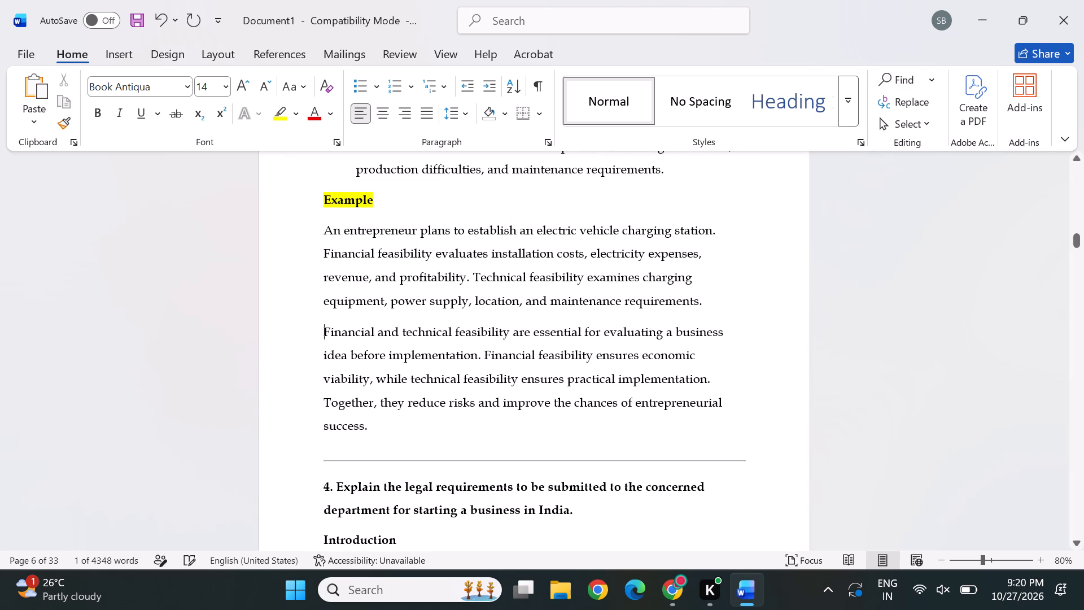
drag(379, 426, 318, 338)
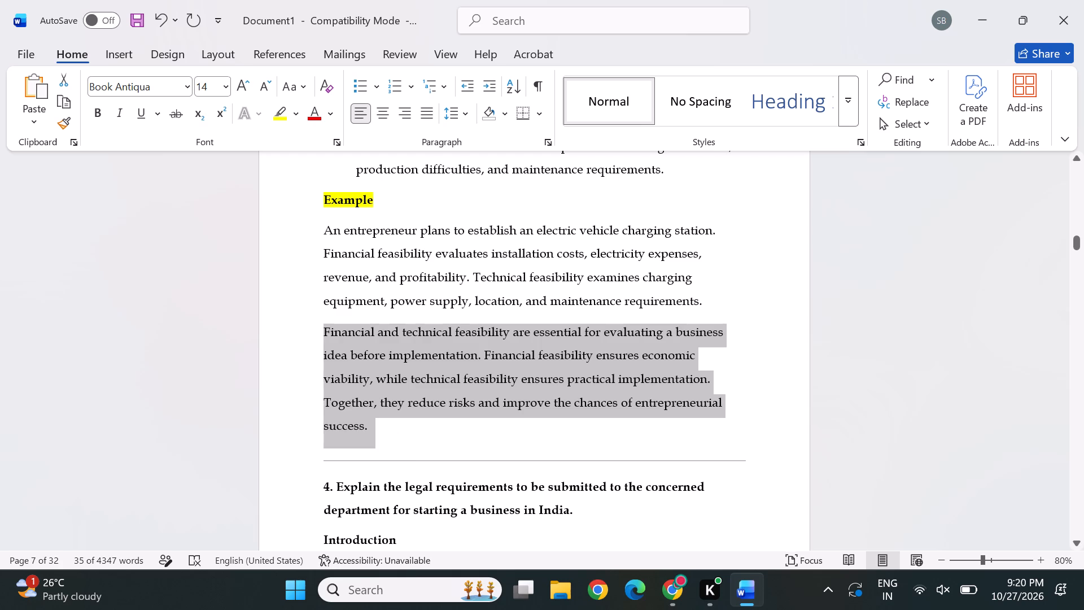
key(Delete)
click(354, 335)
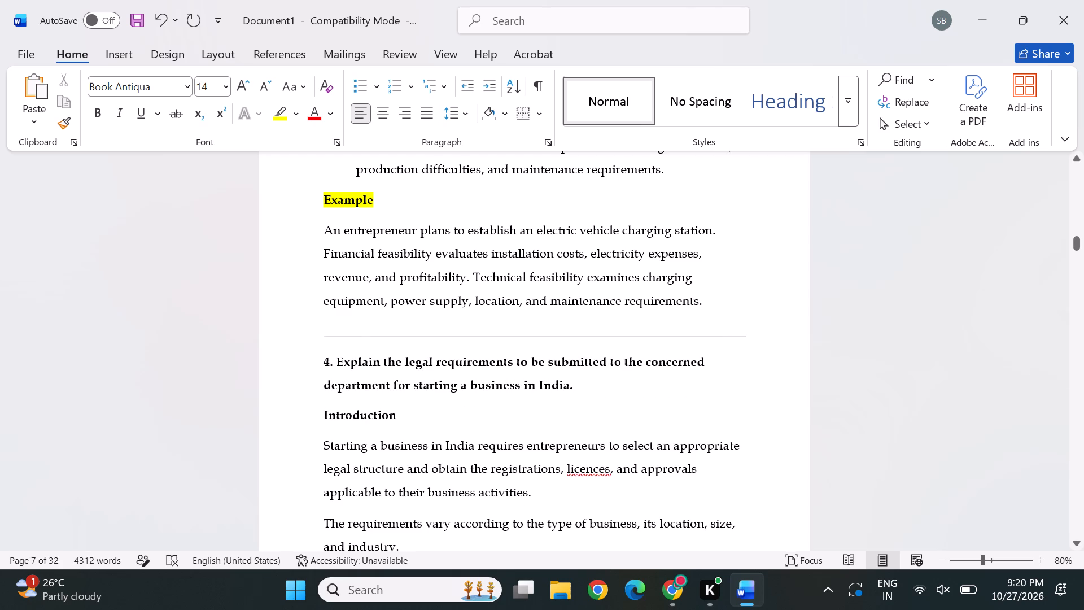
key(Delete)
Highlight question 4, on the legal requirements for starting a business in India, in yellow.
drag(593, 386, 365, 368)
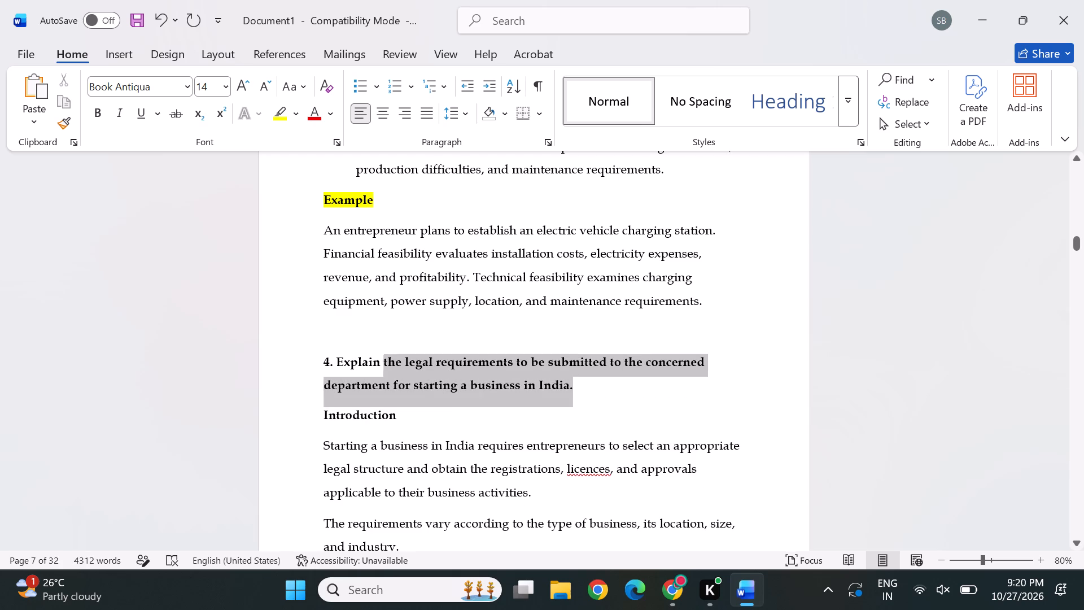
drag(365, 368, 321, 363)
click(394, 330)
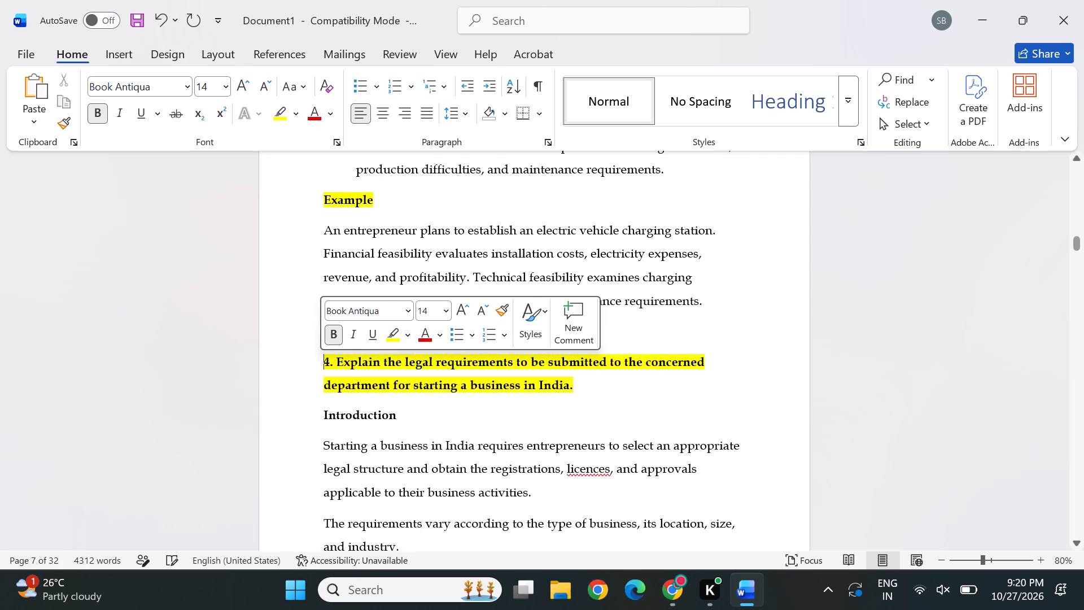
Enter a run of equals signs followed by "4TH UNIT" on the empty line above question 4.
drag(405, 407, 326, 421)
key(Left)
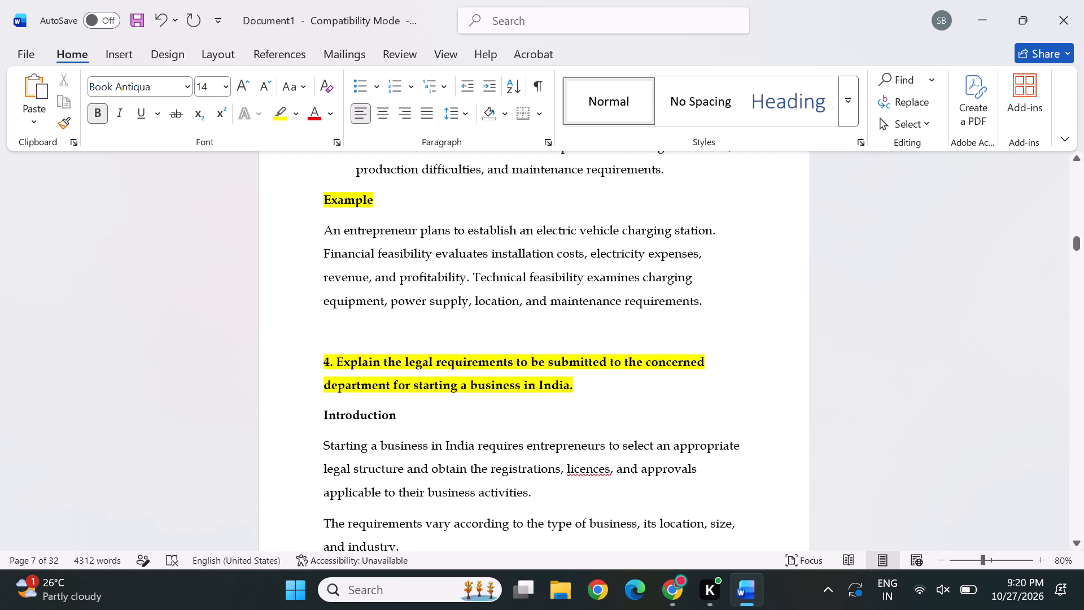
click(346, 339)
text(=-)
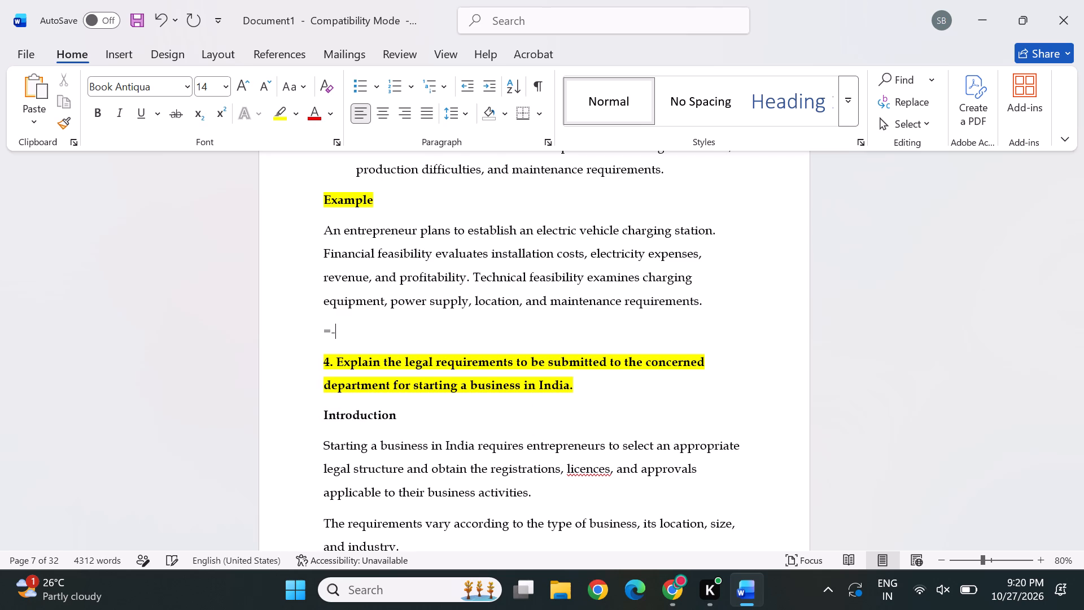
key(Left)
key(Delete)
key(equal)
key(equal)
key(equal)
key(equal)
key(equal)
key(equal)
key(equal)
key(equal)
key(equal)
key(equal)
key(equal)
key(equal)
key(equal)
key(equal)
key(equal)
key(equal)
key(equal)
text(4TH UNIT-)
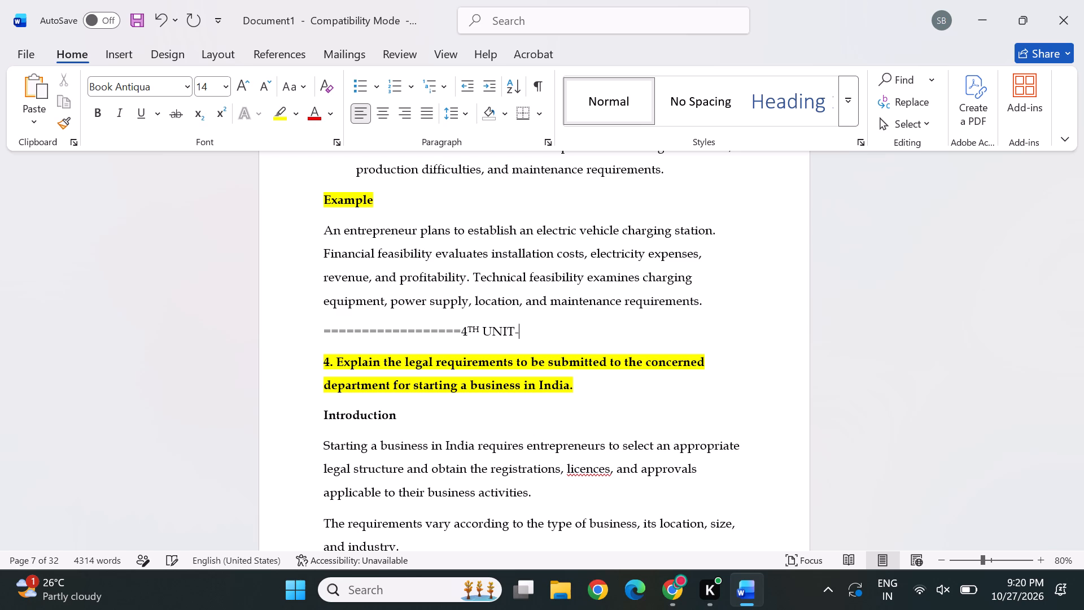
key(Left)
key(Delete)
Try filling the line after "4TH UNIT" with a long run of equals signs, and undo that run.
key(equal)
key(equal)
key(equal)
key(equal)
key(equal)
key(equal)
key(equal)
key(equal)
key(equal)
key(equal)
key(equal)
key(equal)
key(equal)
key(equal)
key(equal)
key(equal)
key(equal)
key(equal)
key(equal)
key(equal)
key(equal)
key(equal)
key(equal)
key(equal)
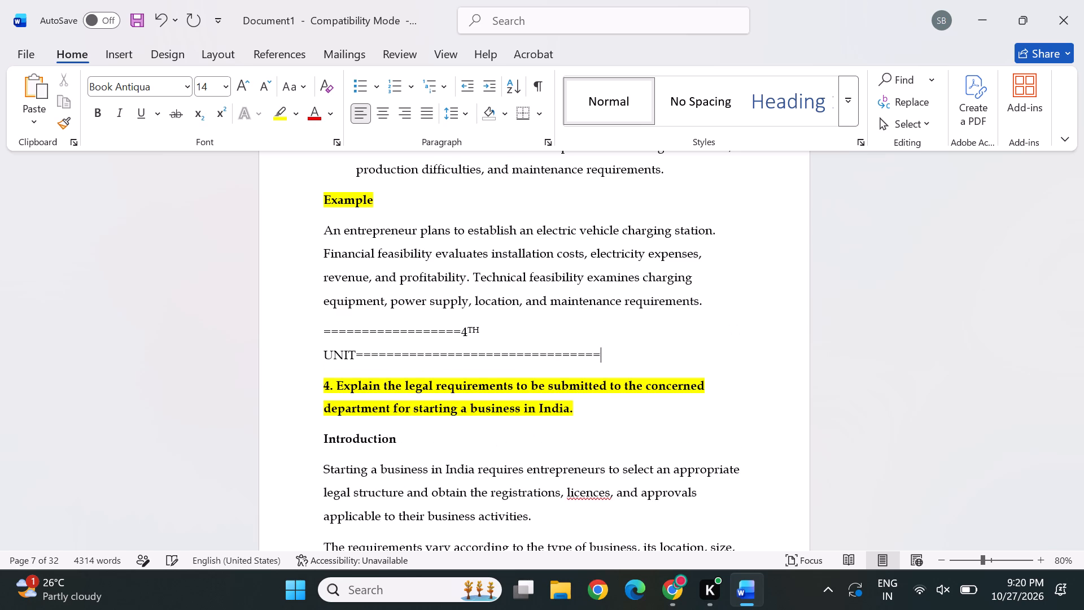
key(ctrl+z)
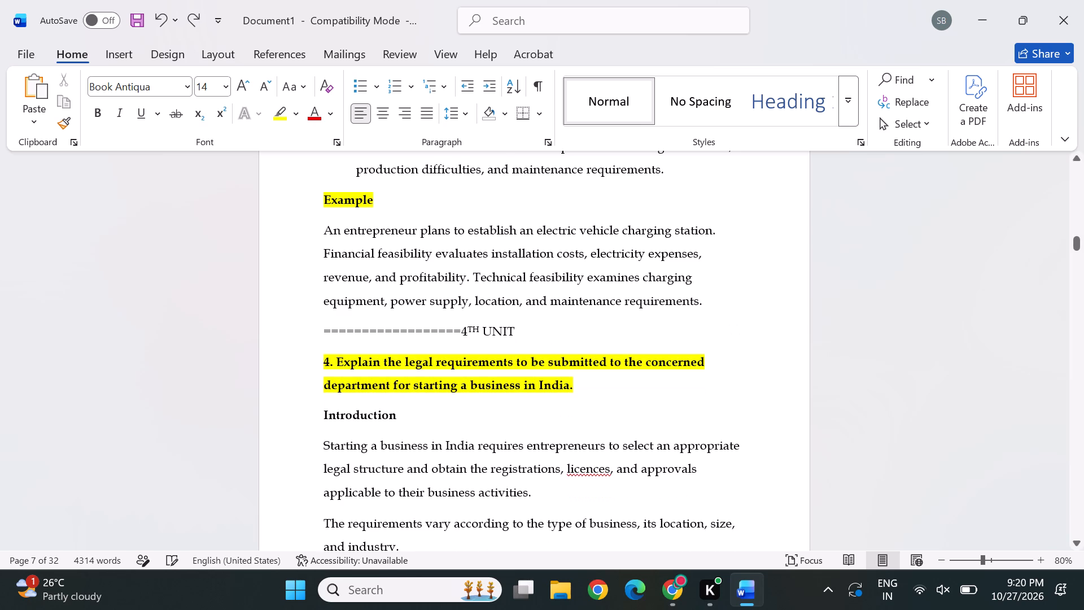
Fill the rest of the line after "4TH UNIT" with equals signs and lengthen the run before it by three.
key(equal)
key(equal)
key(equal)
key(equal)
key(equal)
key(equal)
key(equal)
key(equal)
key(equal)
key(equal)
key(equal)
key(equal)
key(equal)
key(equal)
key(equal)
key(equal)
key(equal)
key(equal)
key(equal)
key(equal)
key(equal)
key(equal)
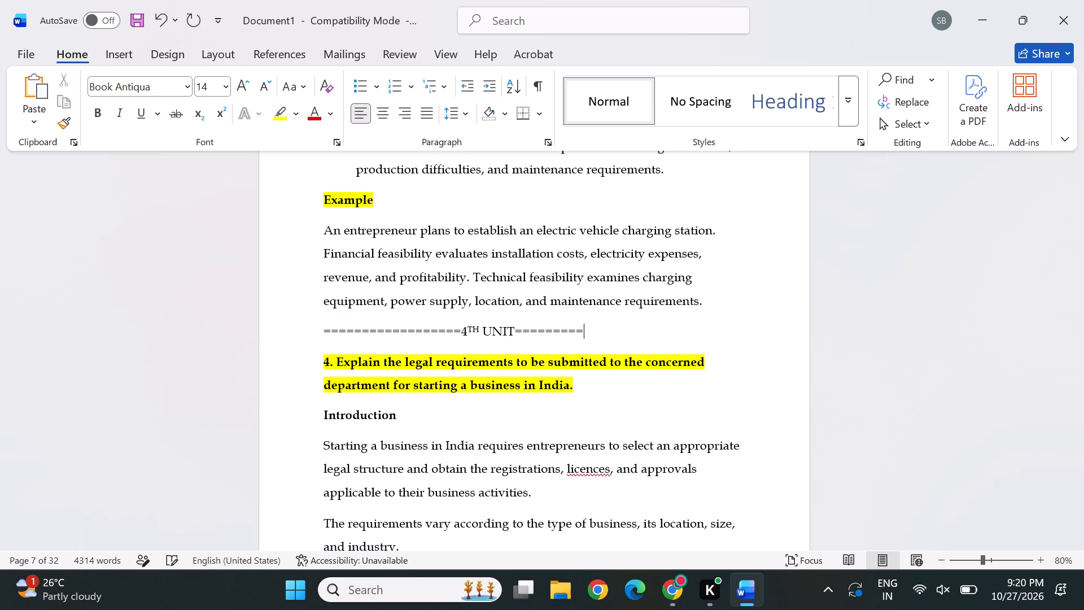
text(===)
click(417, 328)
text(===)
Format the "4TH UNIT" label in the separator line as bold, yellow-highlighted, dark blue text.
scroll(547, 386, down, 1)
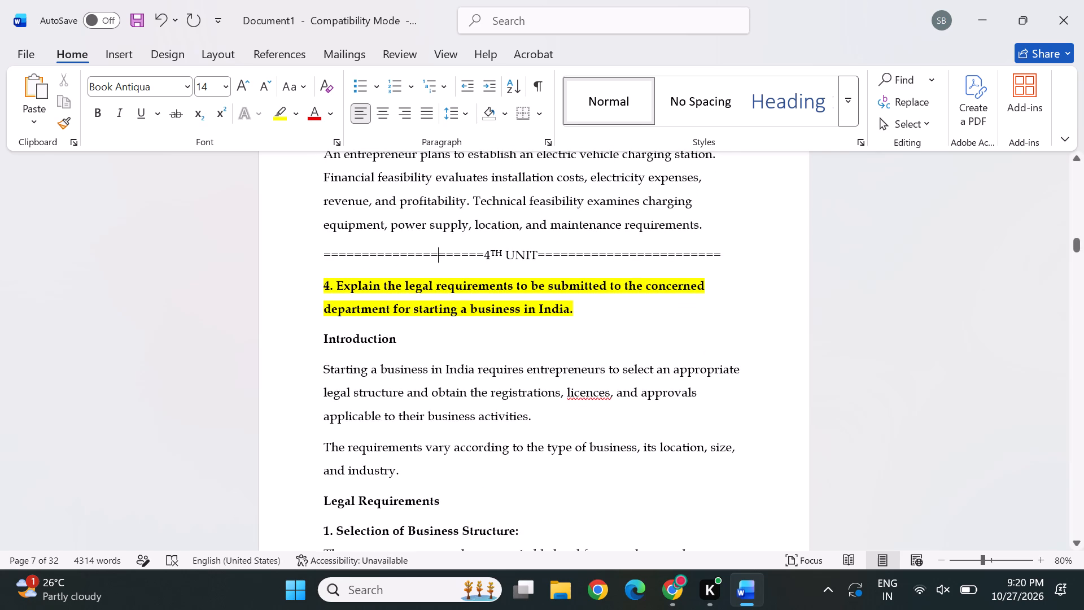
drag(539, 260, 480, 256)
click(489, 228)
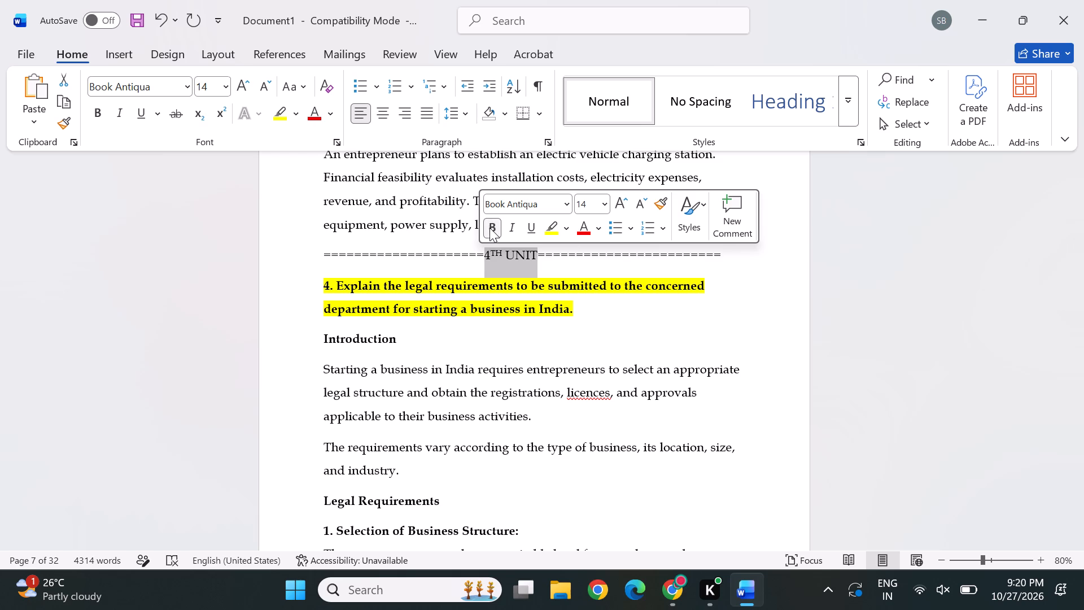
click(560, 226)
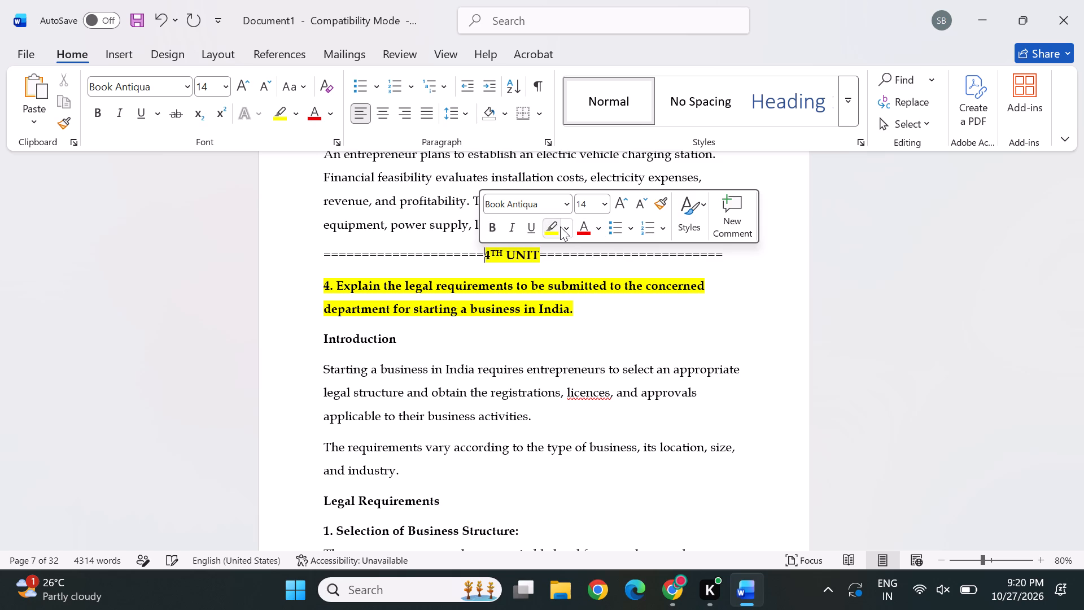
click(640, 346)
drag(541, 258, 486, 256)
click(598, 228)
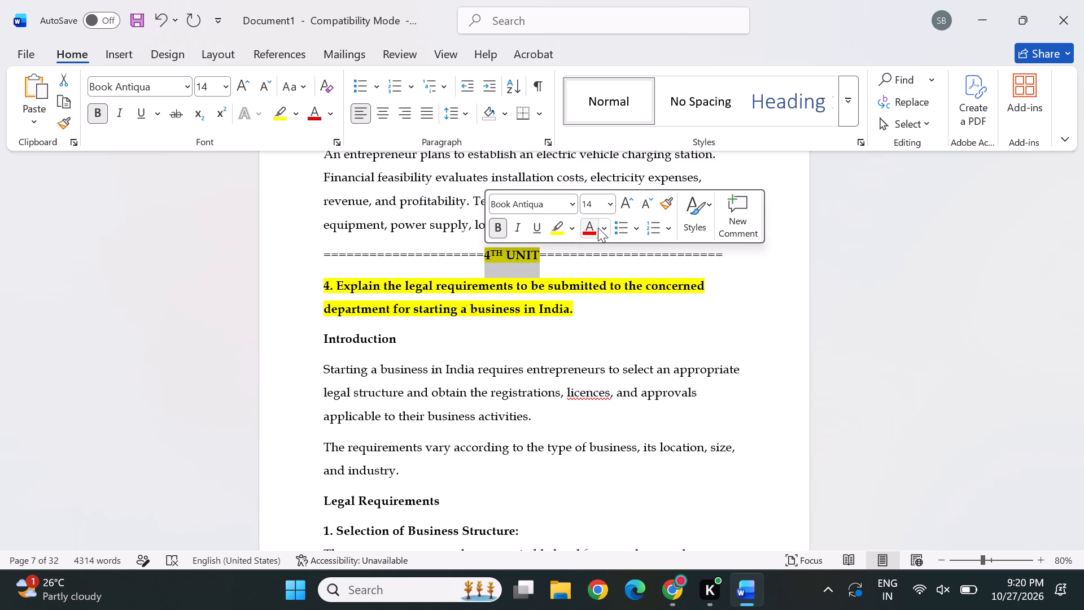
click(602, 223)
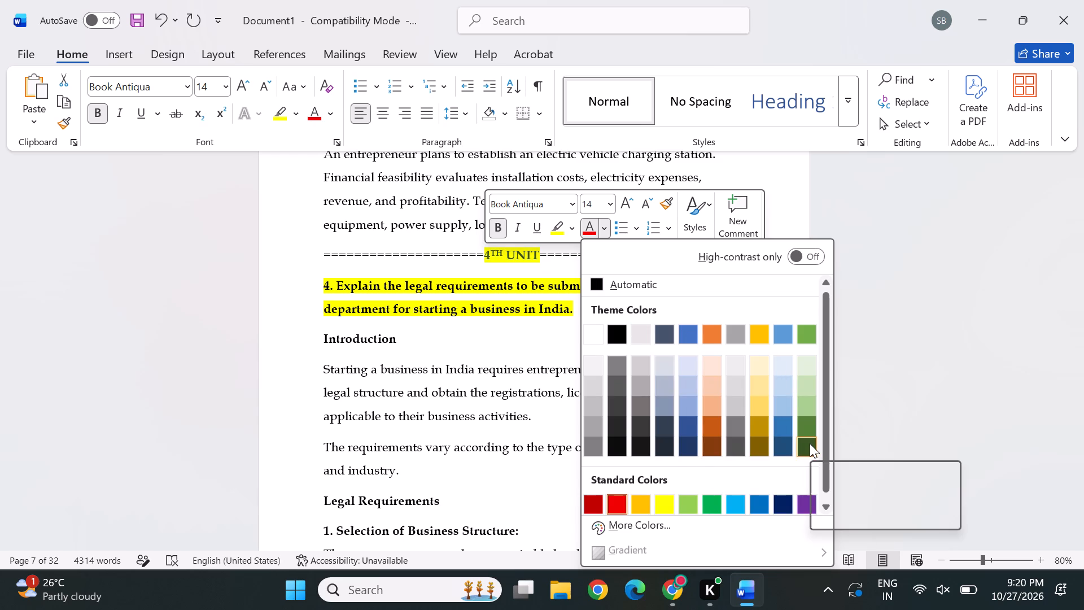
click(685, 429)
click(573, 356)
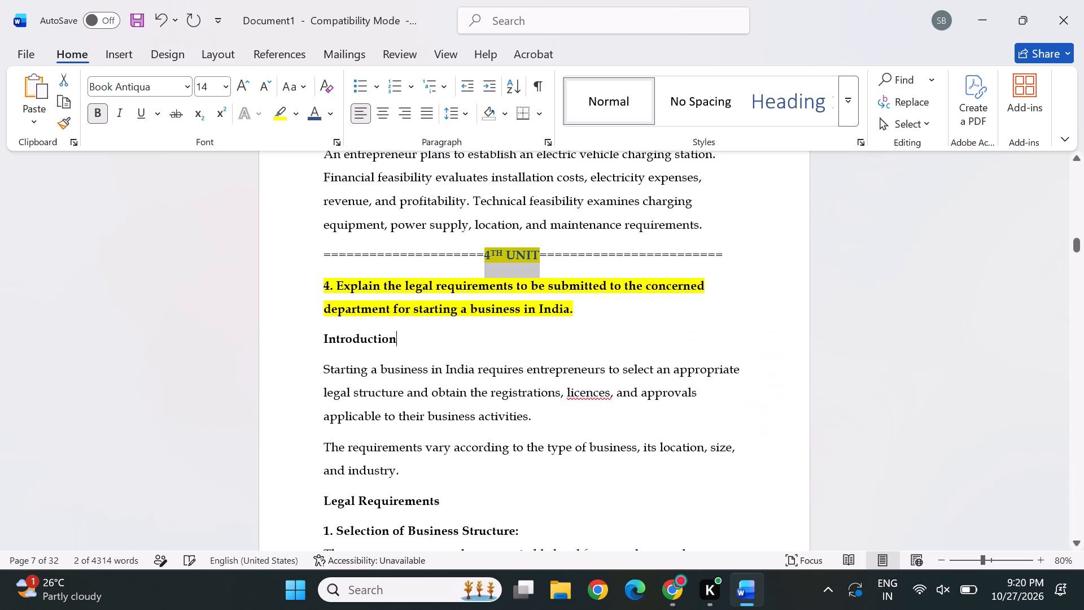
Delete the "Introduction" heading under question 4.
drag(422, 344, 285, 341)
key(Delete)
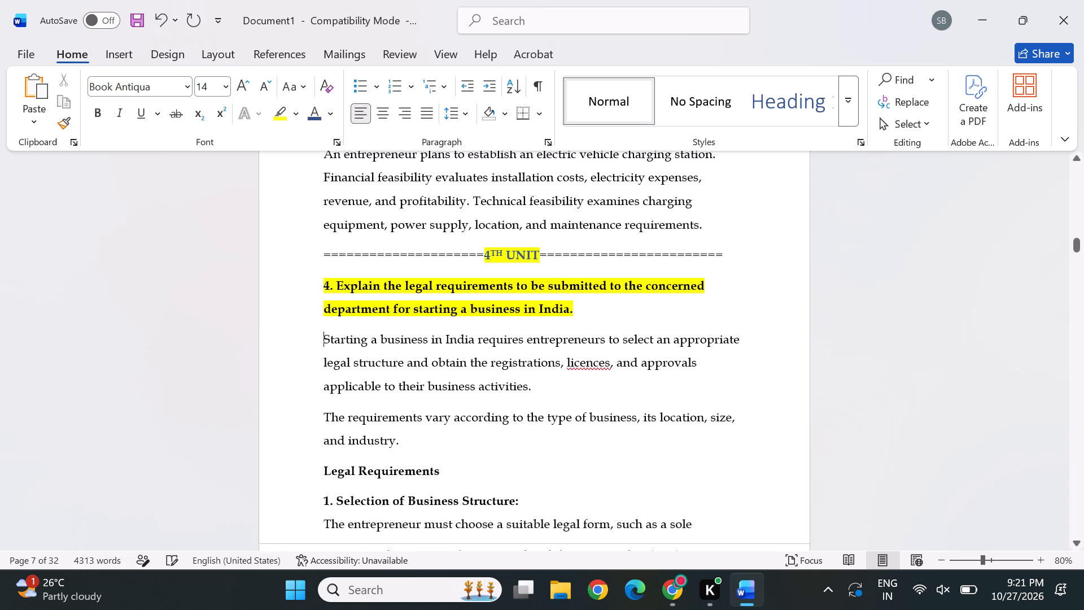
Highlight the "Legal Requirements" and "Common Documents Required" headings in question 4's answer in yellow.
scroll(456, 441, down, 1)
drag(447, 292, 316, 297)
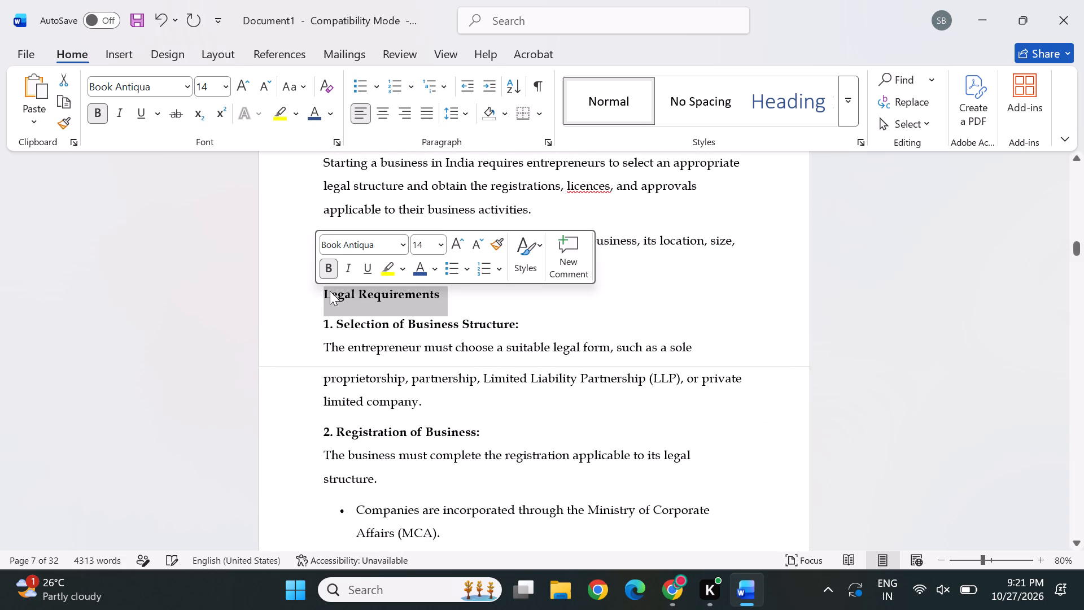
click(393, 263)
scroll(422, 391, down, 1)
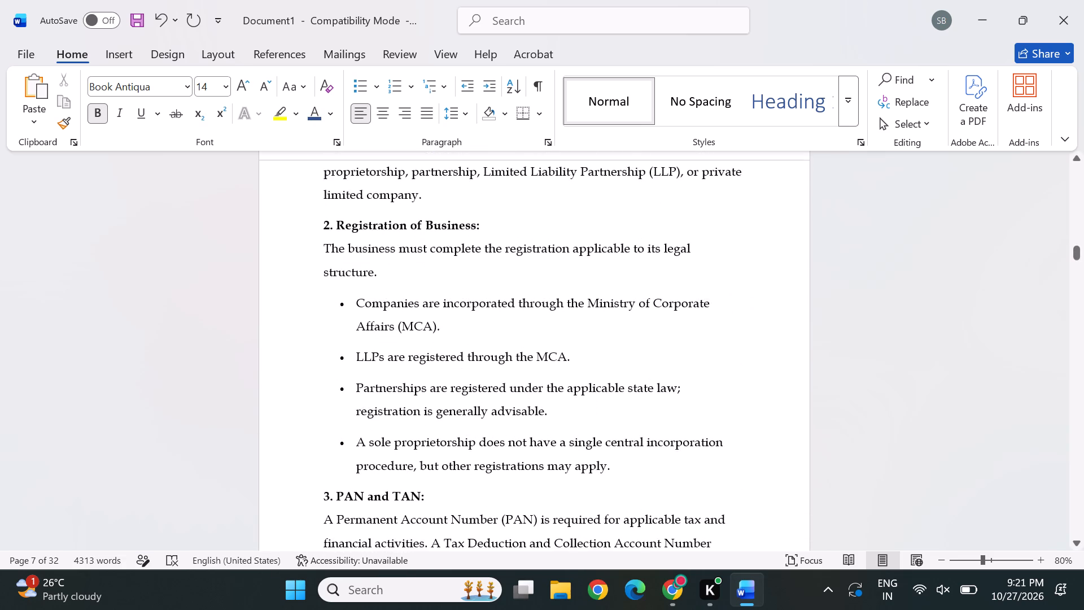
scroll(430, 347, down, 1)
scroll(485, 408, down, 1)
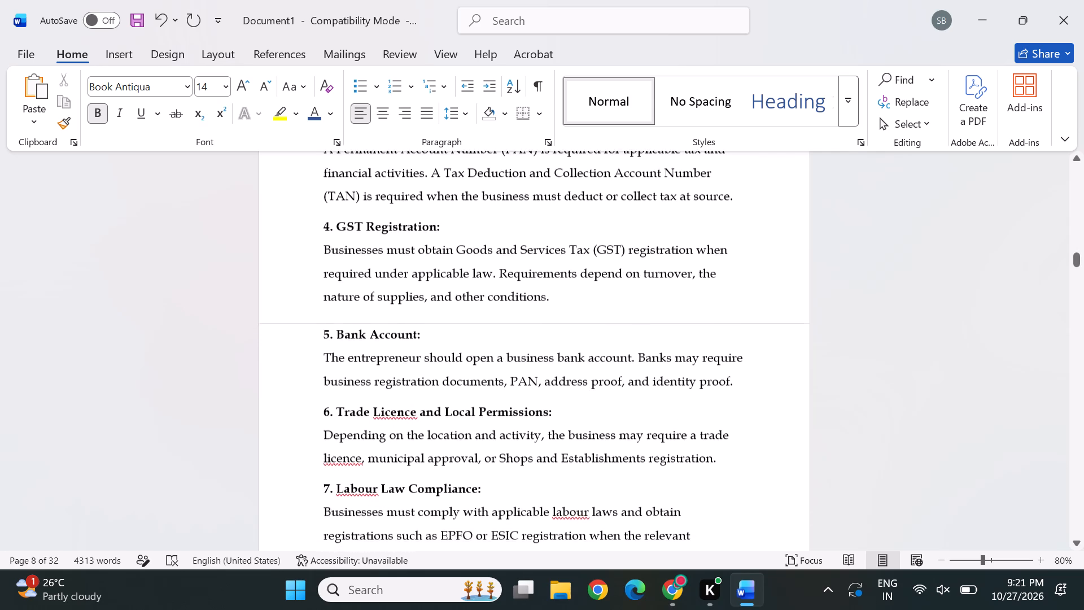
scroll(476, 438, down, 1)
scroll(538, 447, down, 2)
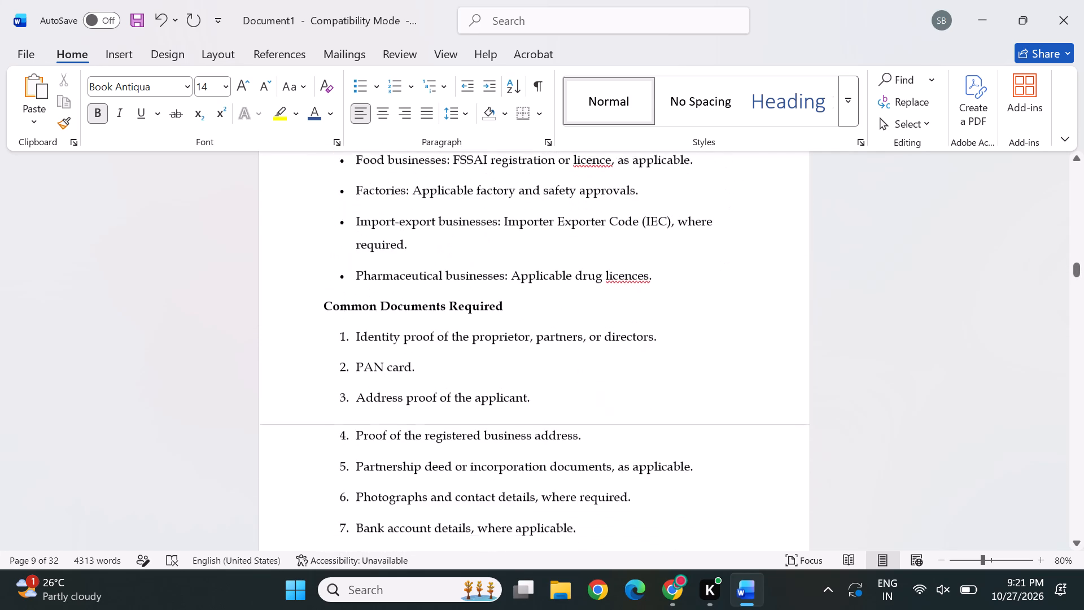
drag(530, 295, 325, 302)
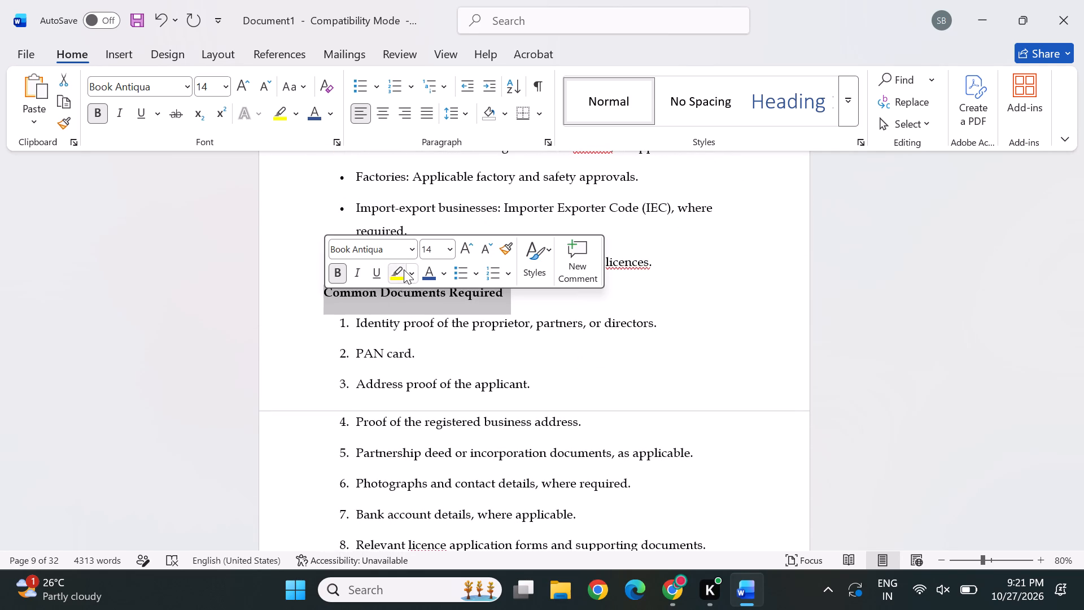
click(404, 269)
Delete the "Conclusion" heading and the divider line at the end of question 4's answer, keeping the concluding paragraph.
scroll(409, 393, down, 1)
drag(424, 303, 379, 308)
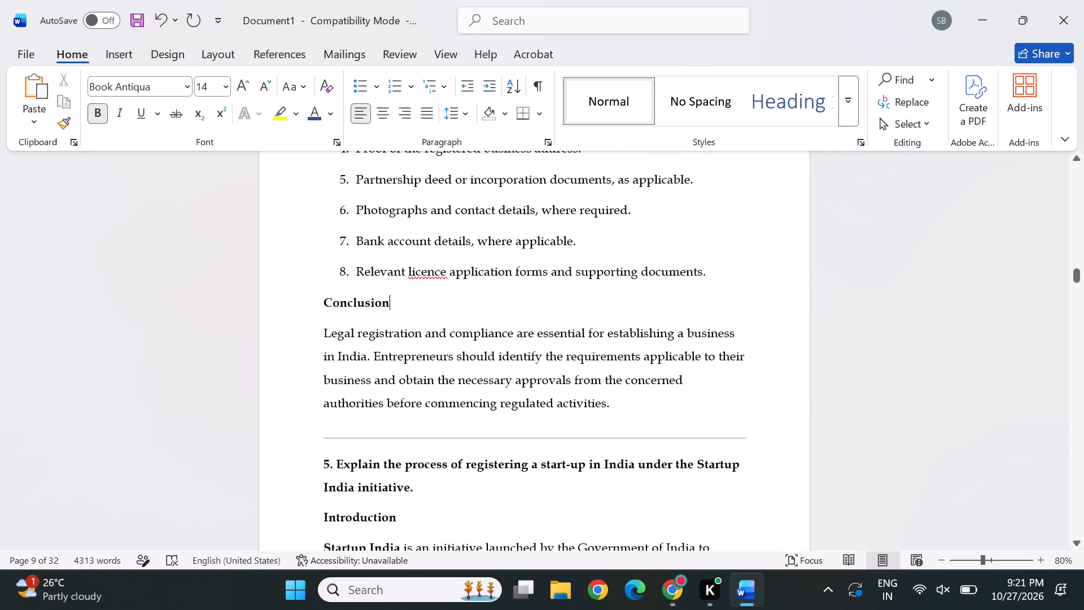
drag(379, 308, 311, 313)
key(Delete)
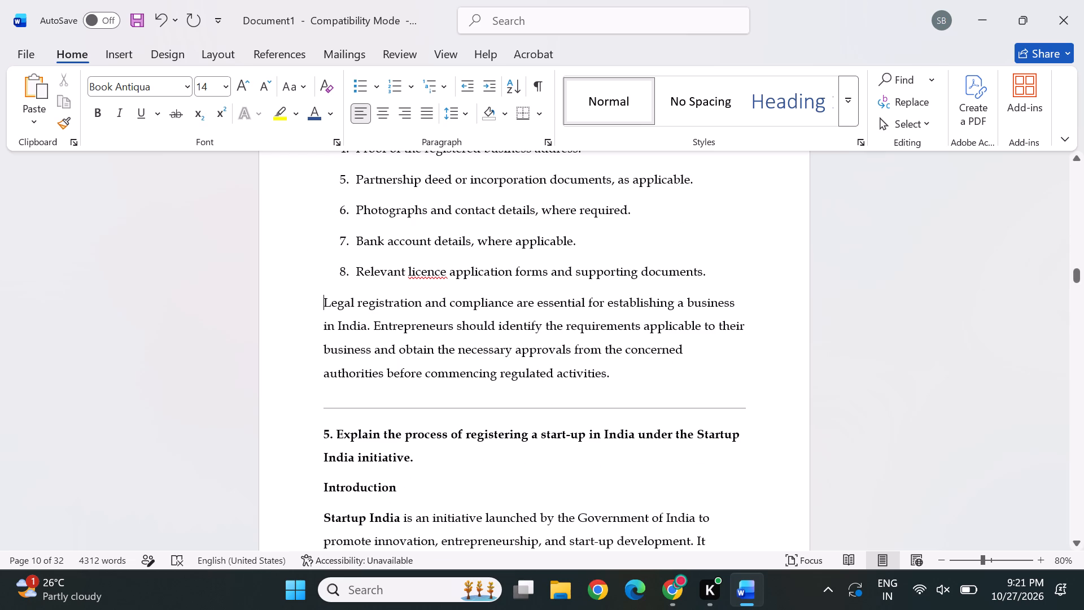
click(578, 411)
key(Delete)
key(Delete)
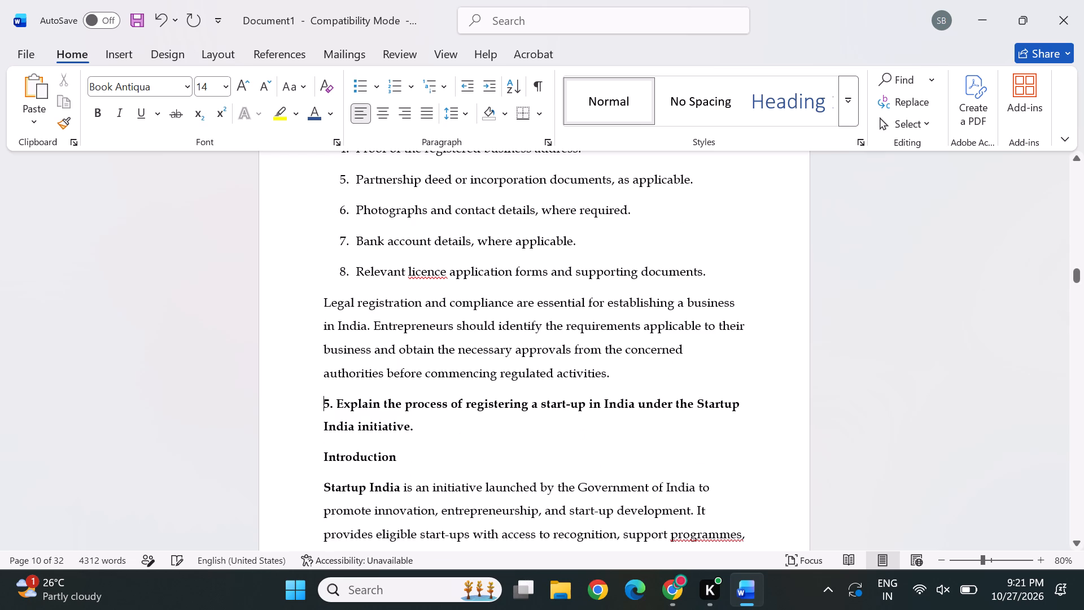
Highlight question 5, on registering a start-up under the Startup India initiative, in yellow.
drag(440, 424, 304, 409)
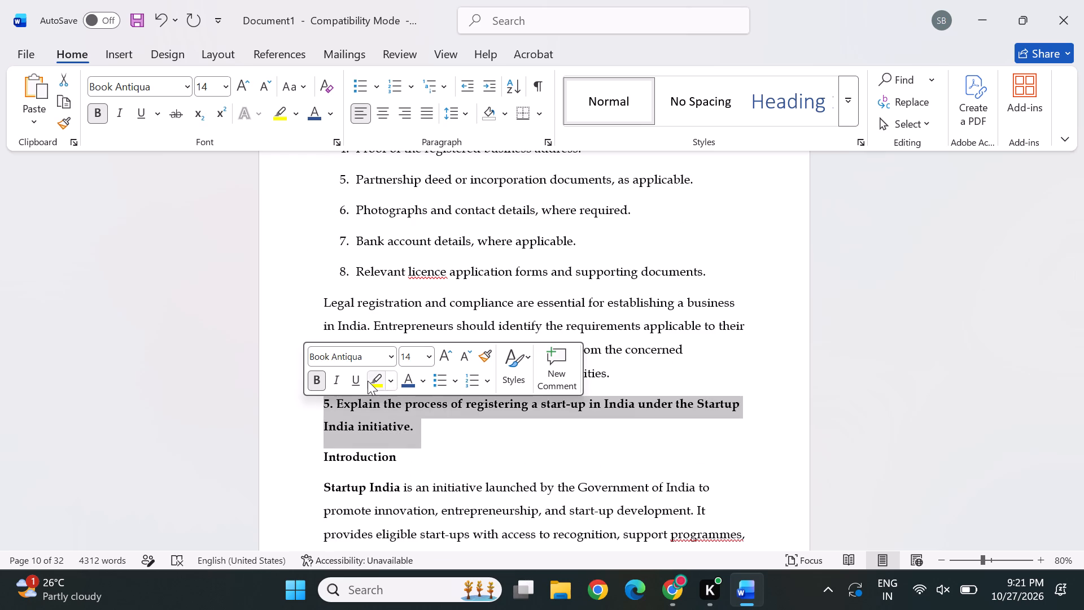
click(368, 381)
Delete the "Introduction" heading under question 5.
drag(417, 466, 278, 463)
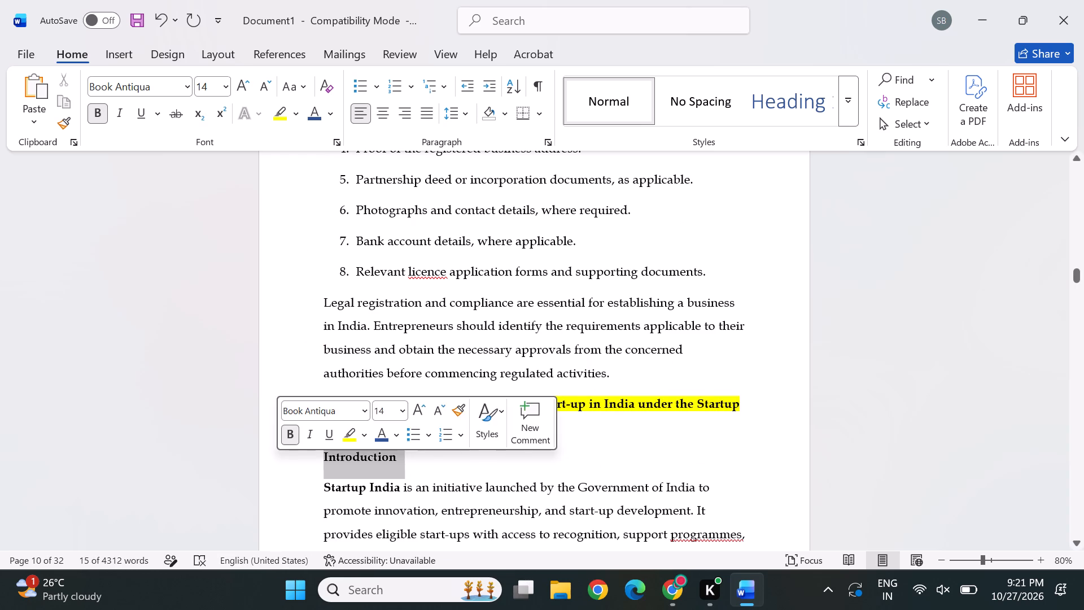
key(Delete)
Highlight the "Steps in the Registration Process" heading in question 5's answer in yellow.
scroll(426, 461, down, 1)
scroll(478, 414, down, 1)
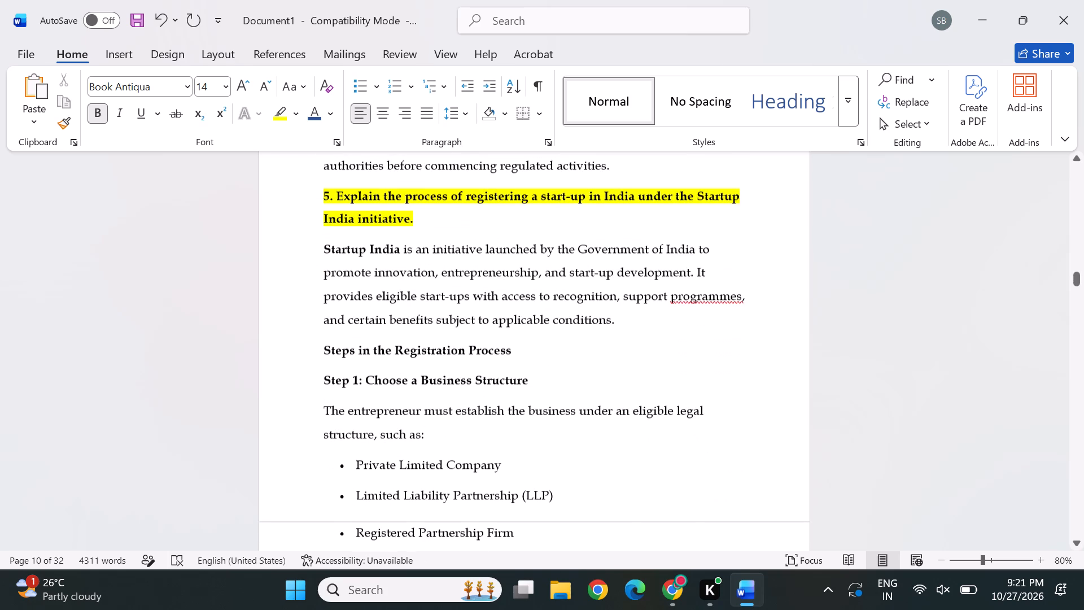
drag(567, 347, 305, 350)
click(384, 325)
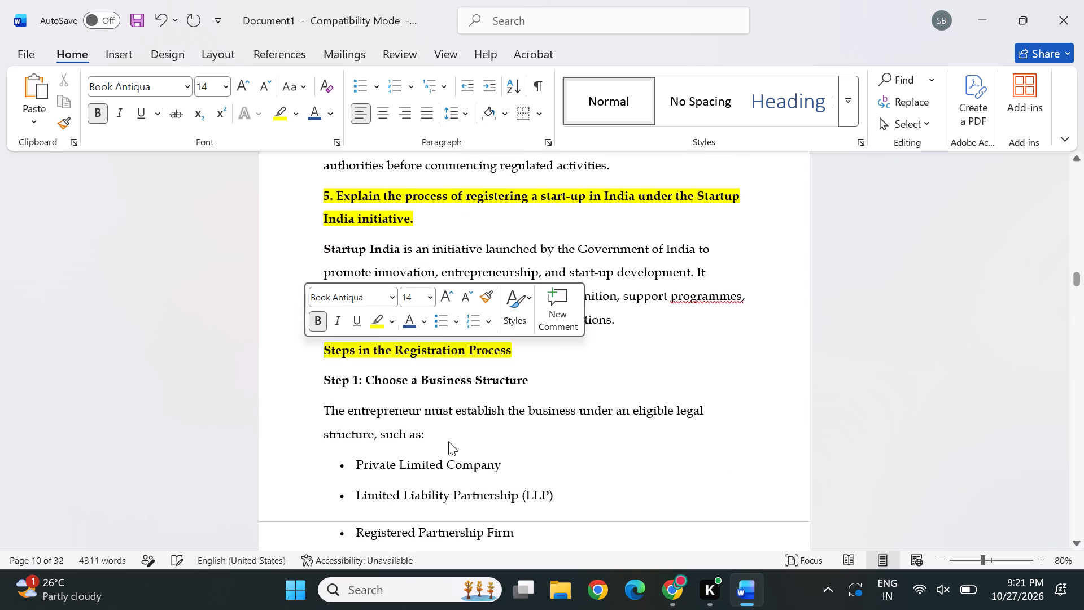
Delete the "Conclusion" heading and the divider line at the end of question 5's answer, keeping the concluding paragraph.
scroll(455, 447, down, 1)
scroll(470, 308, down, 1)
scroll(395, 407, down, 1)
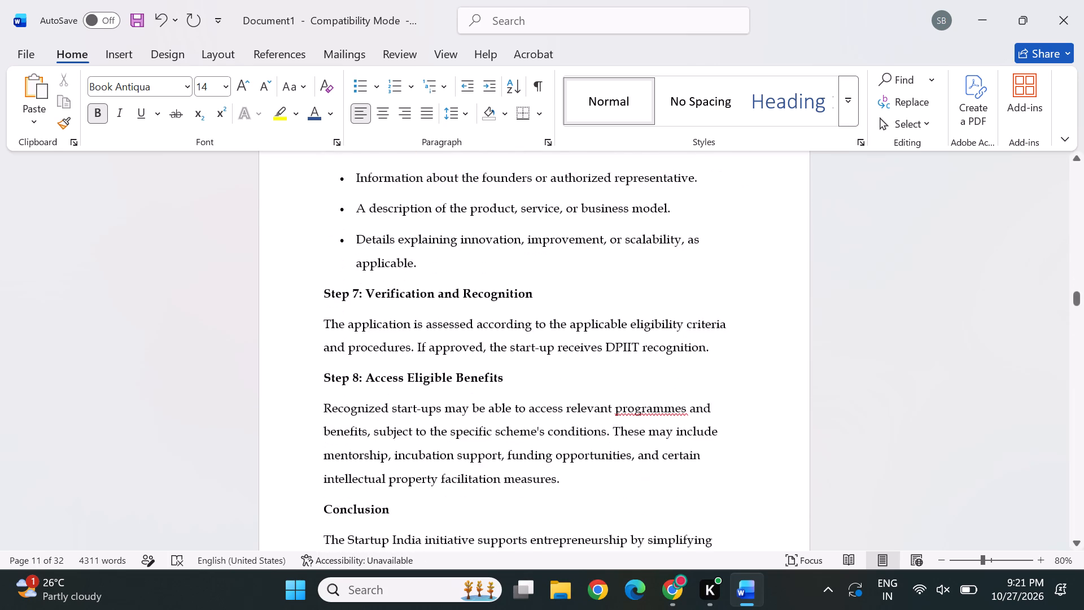
scroll(395, 407, down, 1)
drag(408, 399, 255, 399)
key(Delete)
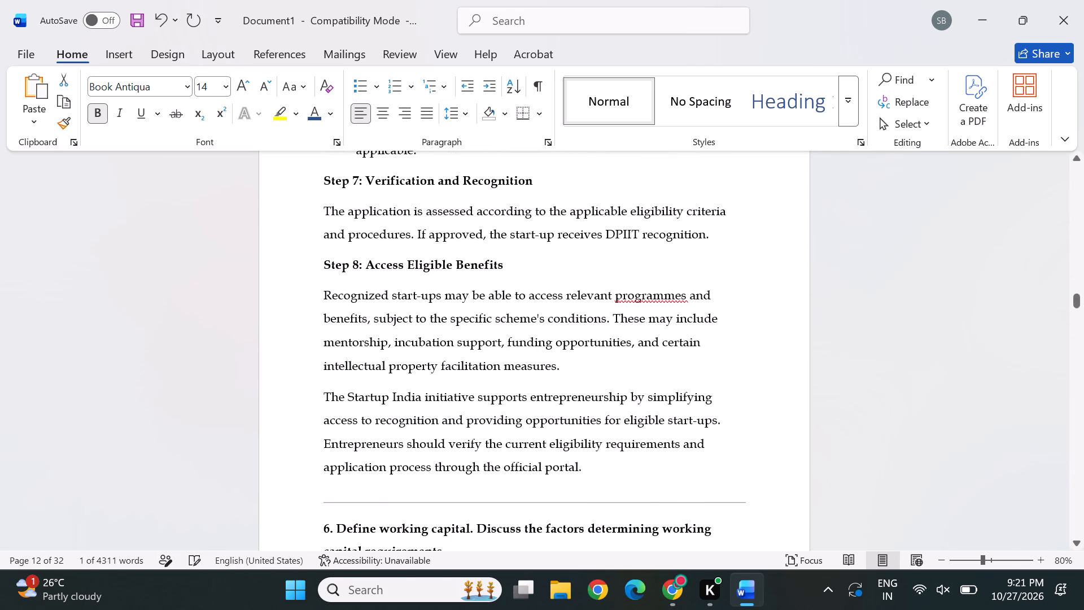
click(600, 493)
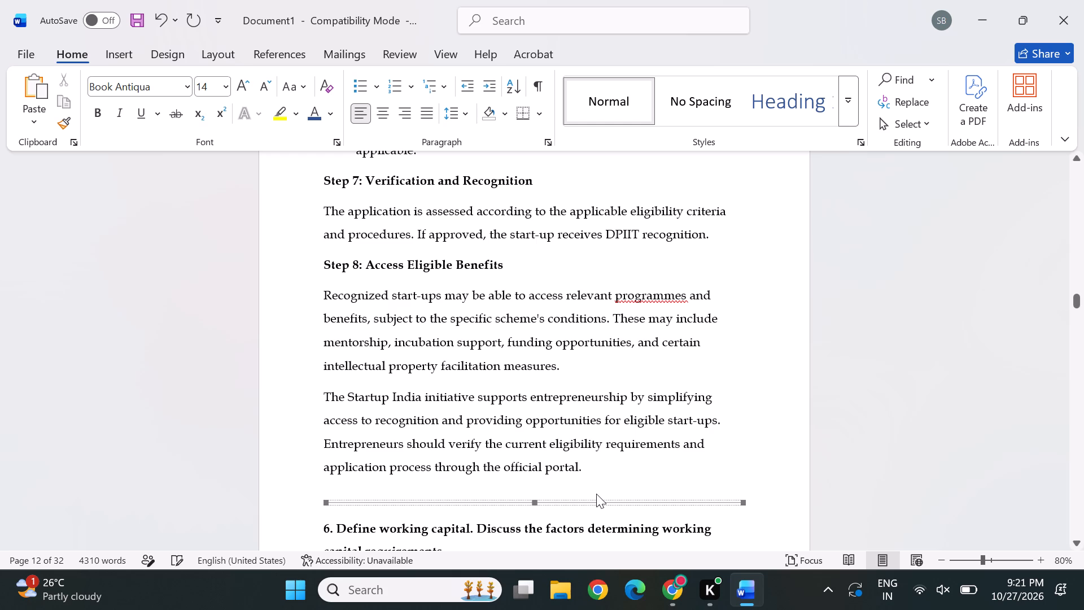
key(Delete)
key(Delete)
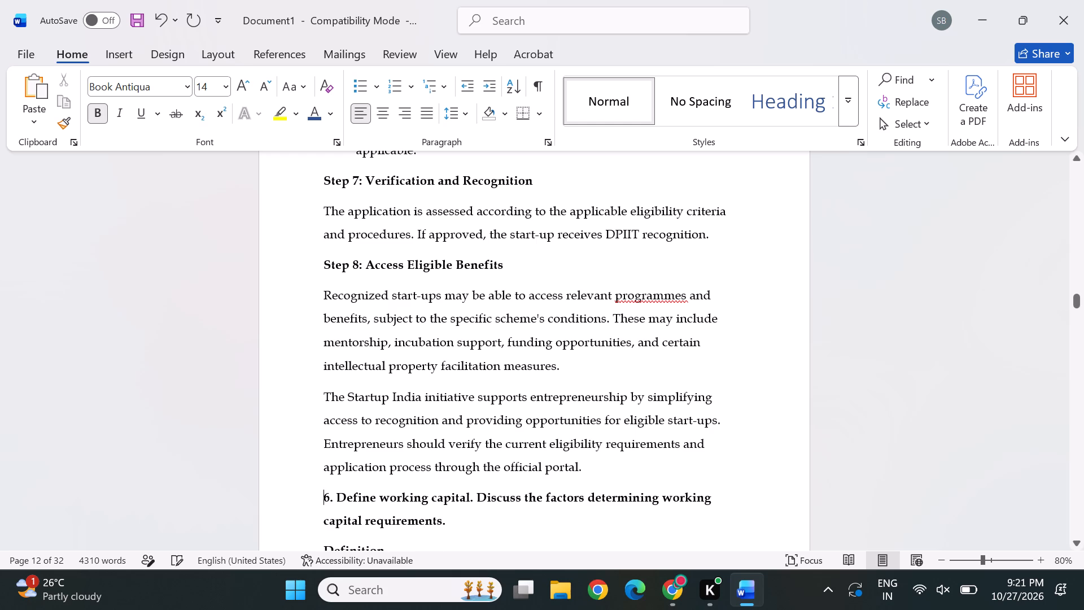
Highlight question 6, on working capital and the factors determining its requirements, in yellow.
scroll(679, 456, down, 1)
drag(448, 416, 310, 387)
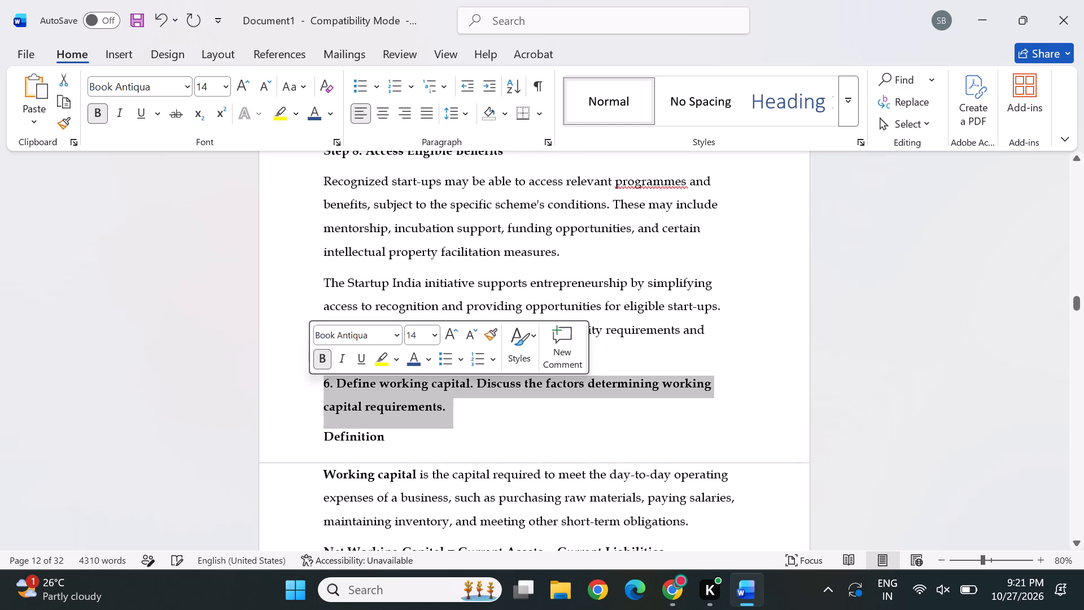
click(374, 356)
Delete the "Definition" heading under question 6.
drag(412, 442, 261, 433)
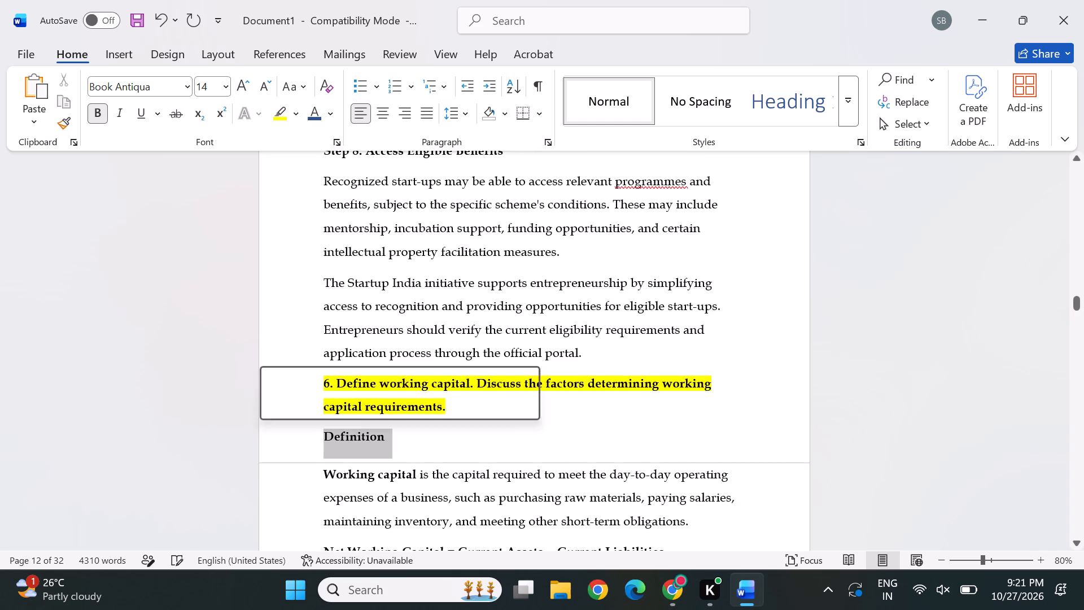
key(Delete)
scroll(375, 463, down, 2)
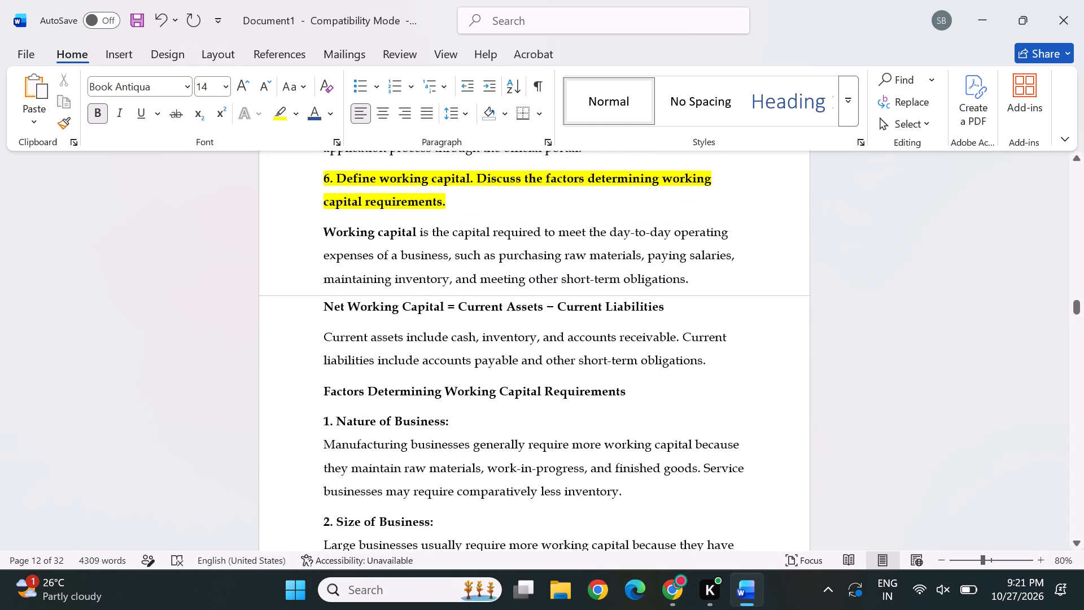
Put a border box around the "Net Working Capital = Current Assets − Current Liabilities" formula line using All Borders.
drag(680, 302, 307, 312)
click(545, 112)
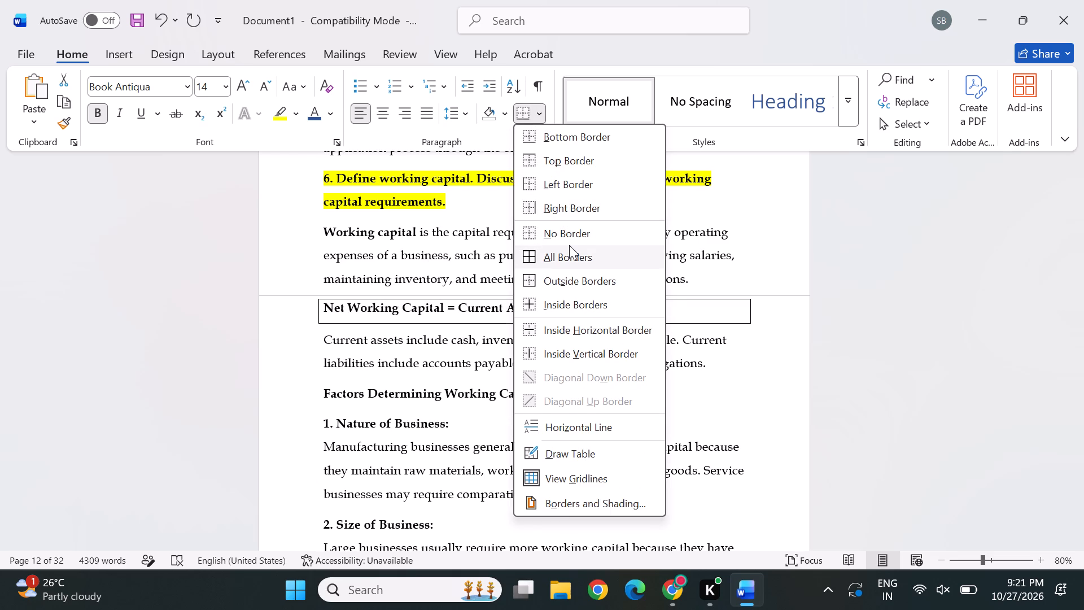
click(569, 245)
Highlight the "Factors Determining Working Capital Requirements" heading in question 6's answer in yellow.
click(689, 391)
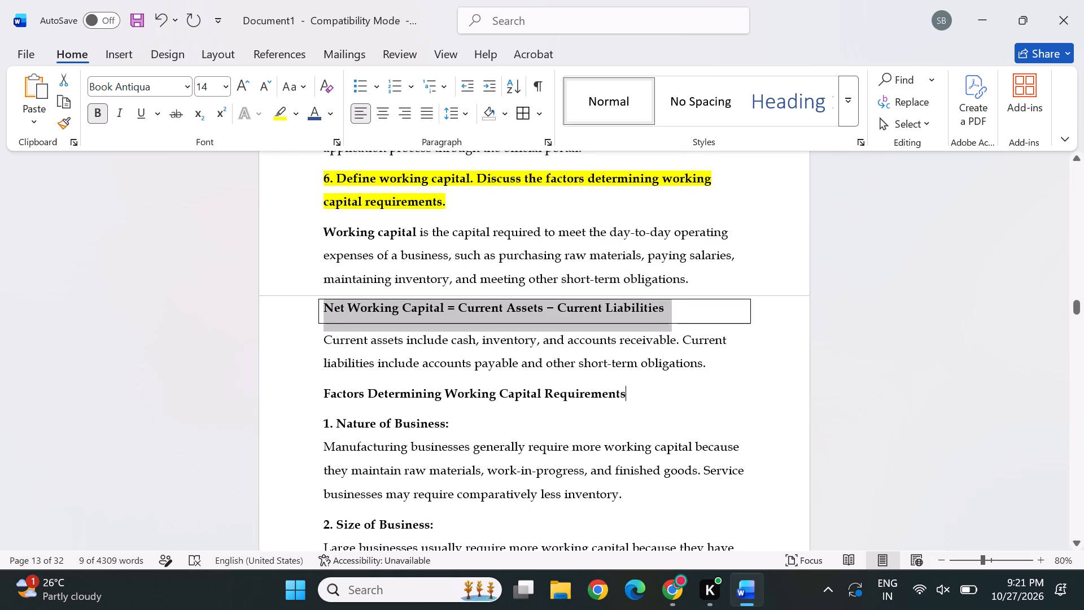
drag(648, 396, 385, 401)
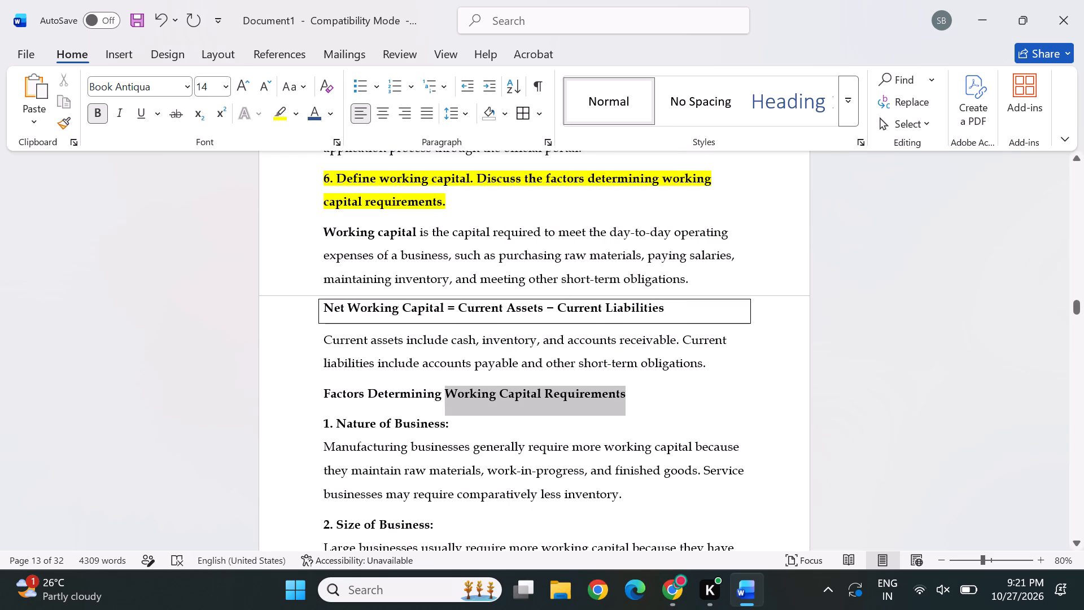
drag(385, 401, 308, 395)
click(385, 365)
Delete the "Conclusion" heading and the divider line at the end of question 6's answer, keeping the concluding paragraph.
scroll(456, 436, down, 1)
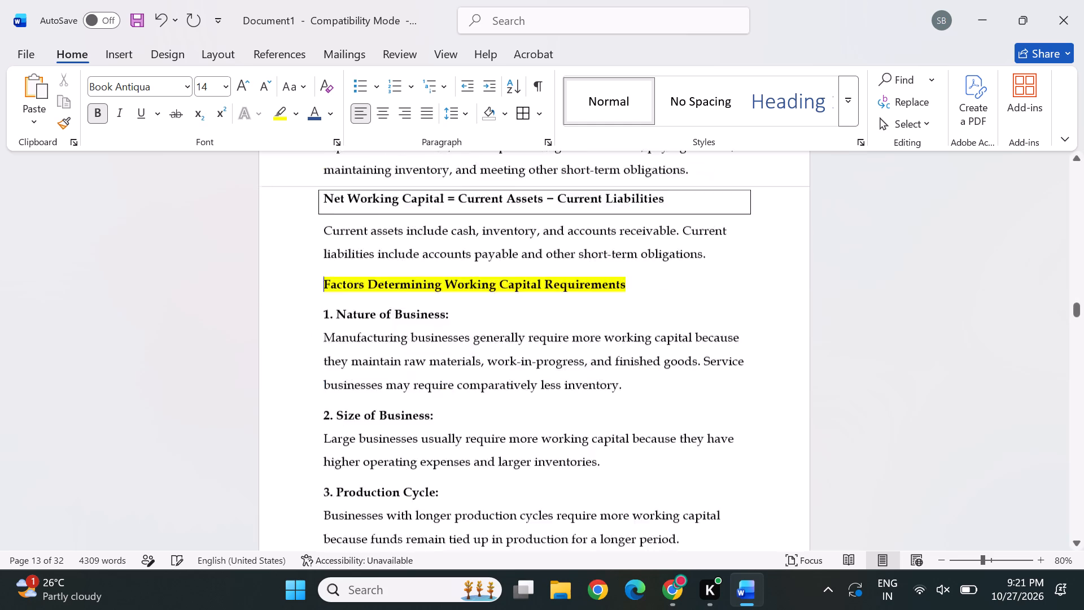
scroll(456, 436, down, 2)
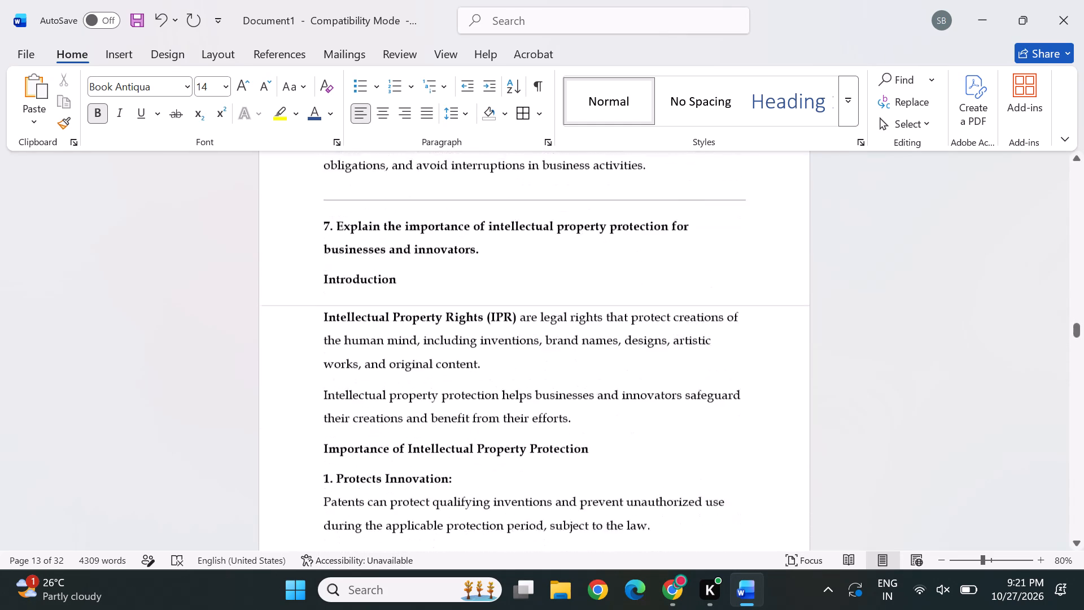
scroll(483, 333, up, 1)
drag(427, 235, 339, 233)
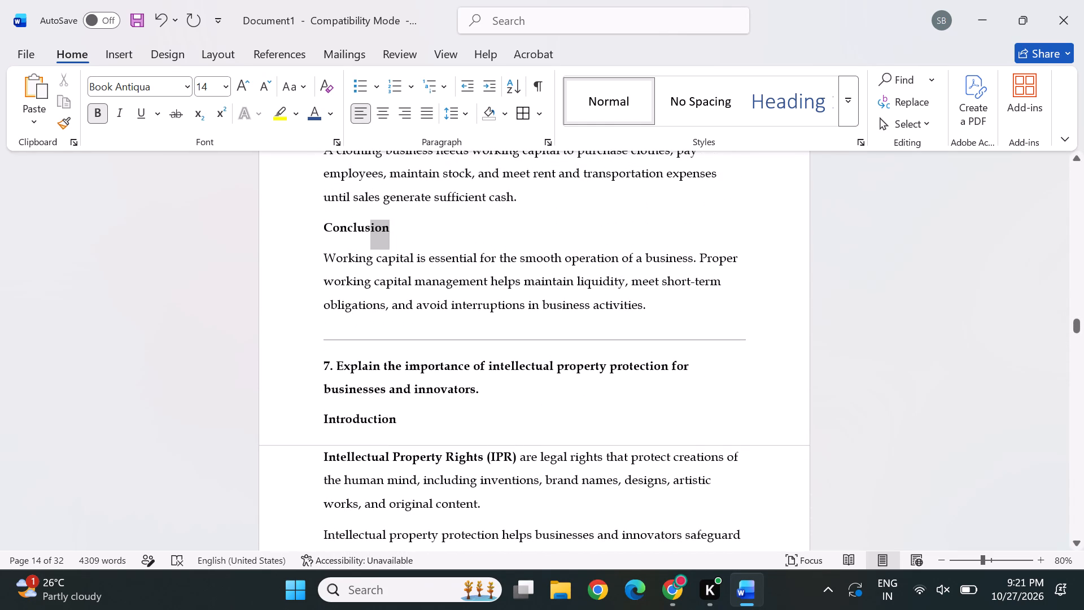
drag(339, 233, 305, 237)
key(Delete)
click(398, 310)
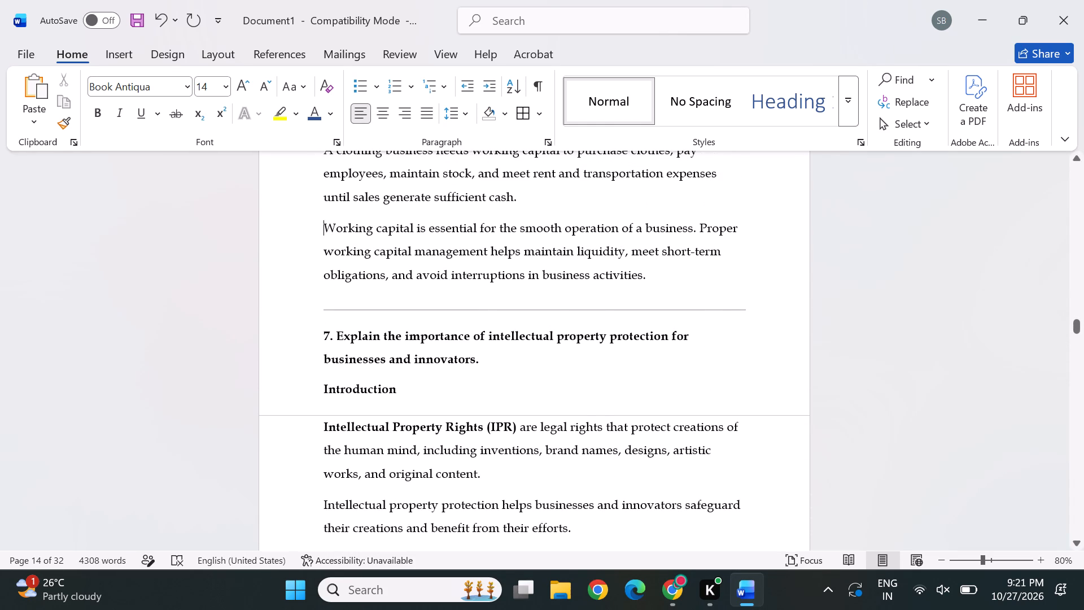
key(Delete)
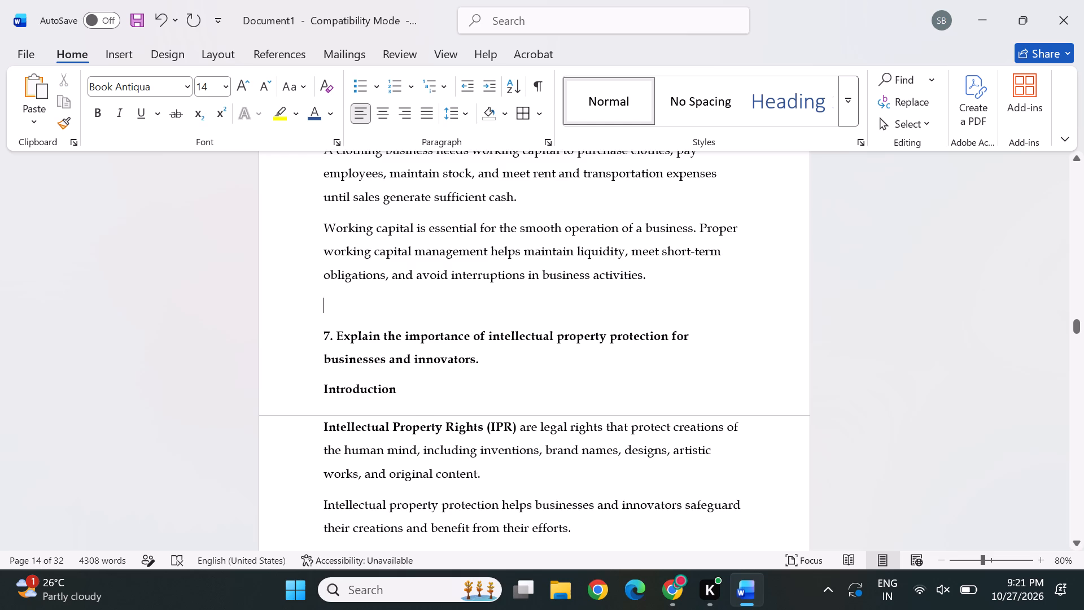
key(Delete)
Highlight question 7, on the importance of intellectual property protection for businesses and innovators, in yellow.
drag(497, 339, 319, 299)
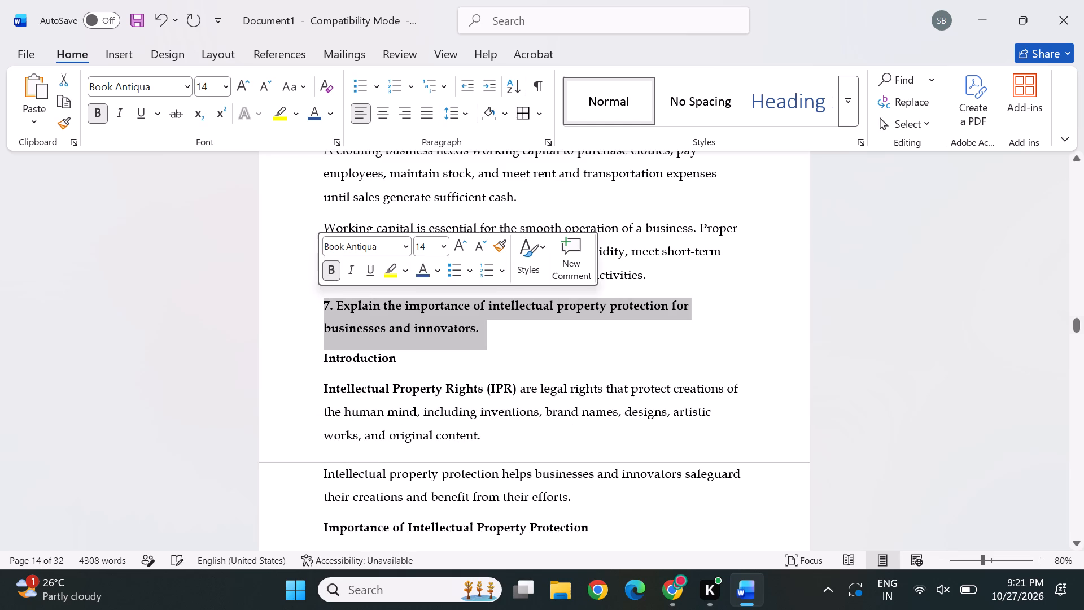
click(387, 274)
Delete the "Introduction" heading under question 7.
drag(401, 359, 274, 358)
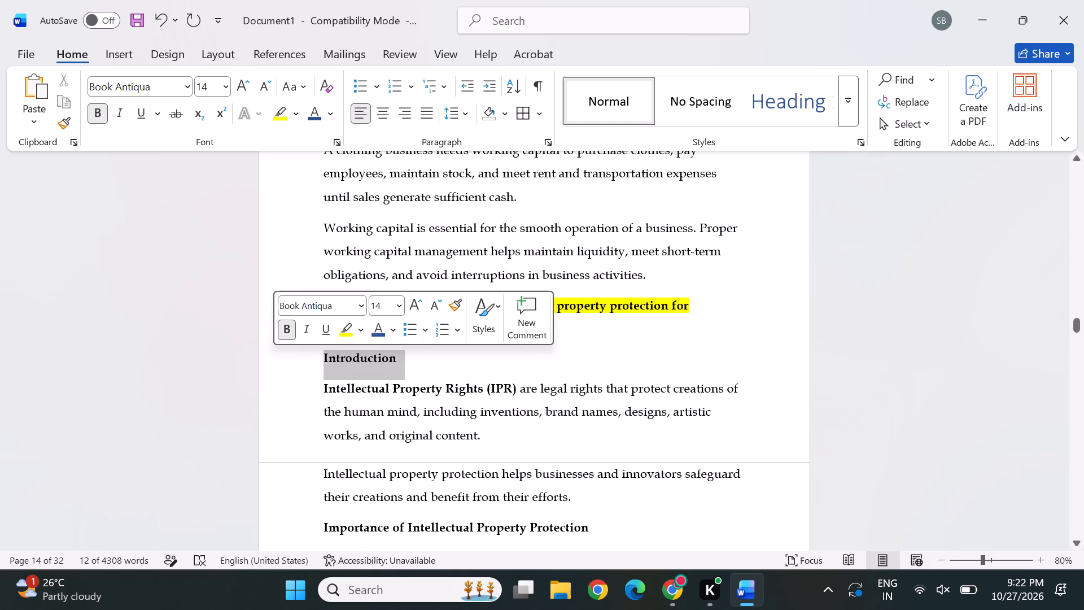
key(Delete)
Highlight the "Importance of Intellectual Property Protection" heading in question 7's answer in yellow.
scroll(468, 413, down, 1)
drag(610, 404, 306, 422)
click(375, 399)
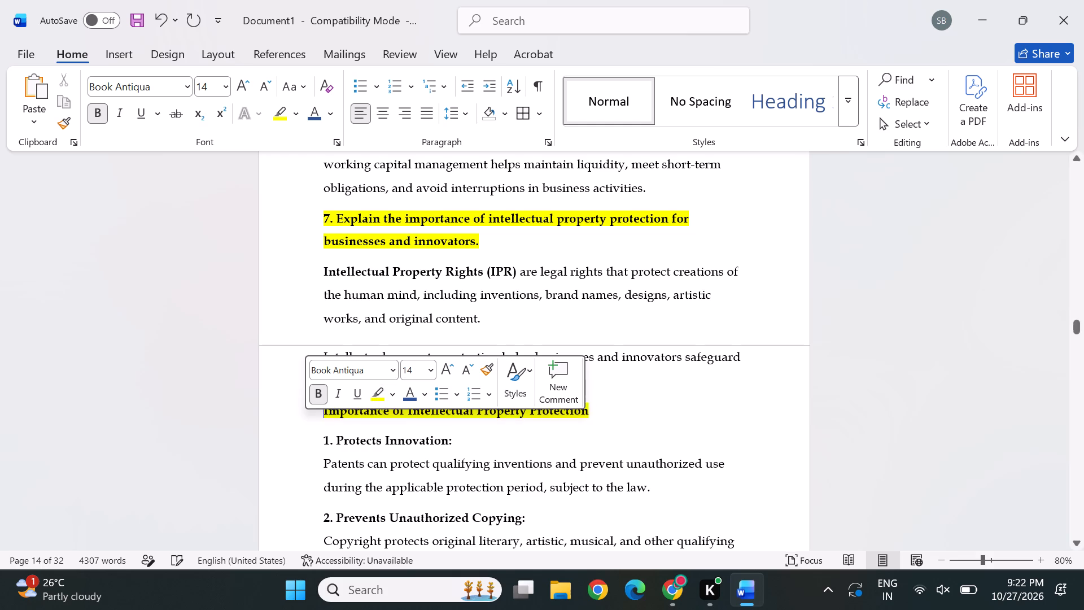
Highlight the "Types of Intellectual Property" heading in question 7's answer in yellow.
scroll(429, 447, down, 2)
scroll(480, 357, down, 1)
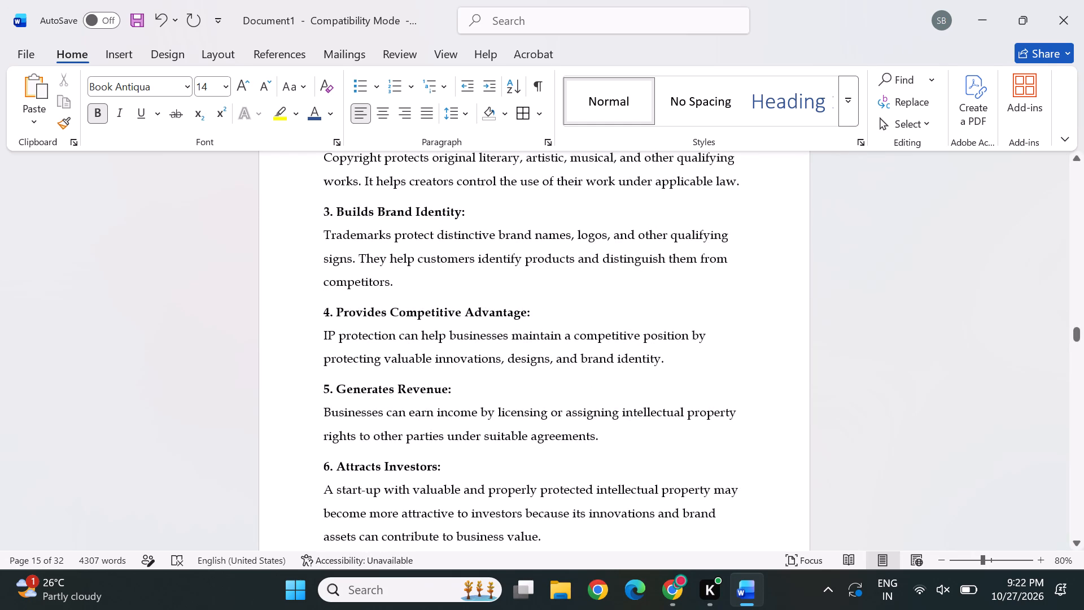
scroll(523, 421, down, 2)
drag(512, 413, 320, 423)
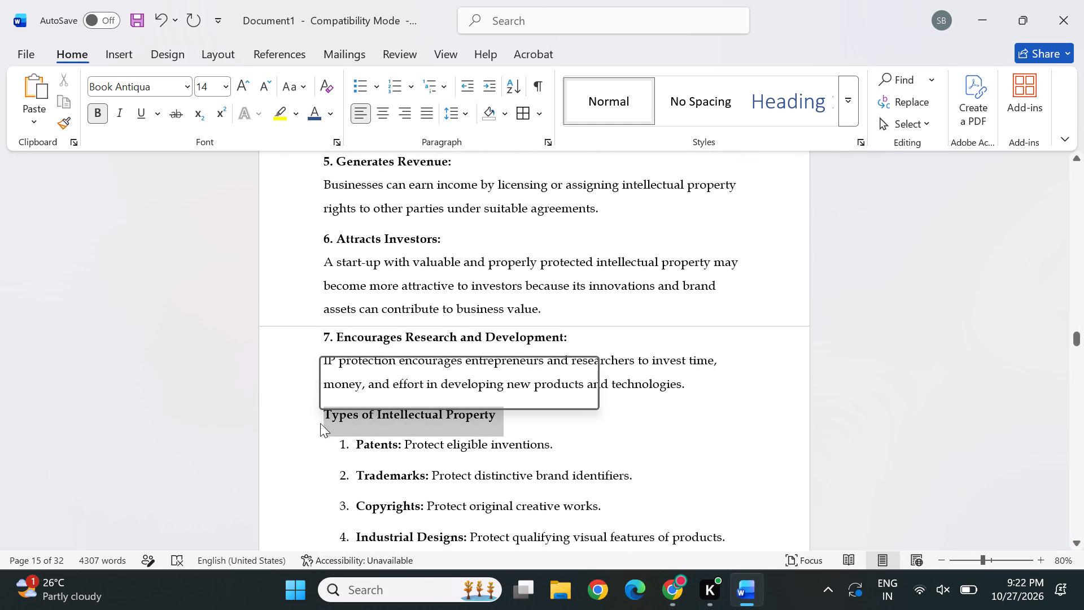
click(390, 394)
Highlight the "Example" heading in question 7's answer in yellow.
scroll(419, 451, down, 1)
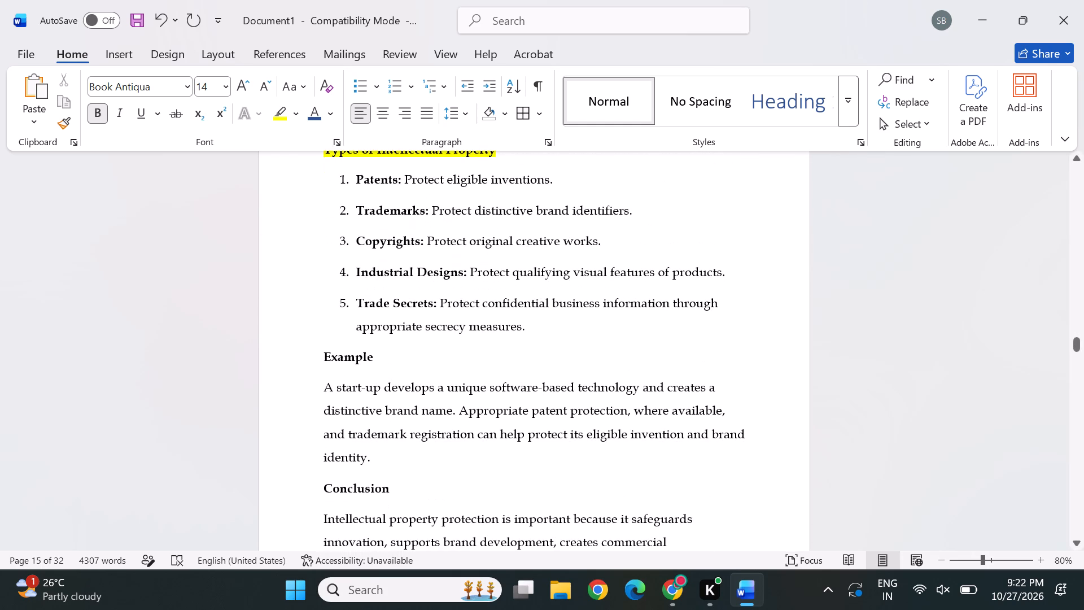
drag(401, 351, 309, 363)
click(386, 341)
Delete the whole conclusion of question 7's answer, including its heading, paragraph and the divider line before question 8.
scroll(416, 451, down, 1)
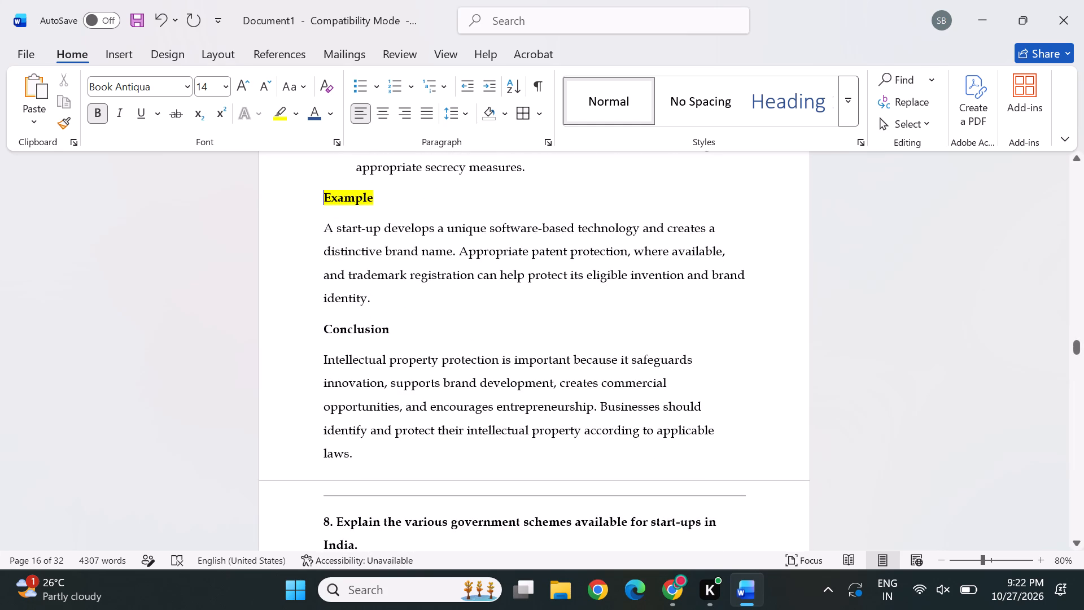
drag(746, 496, 338, 349)
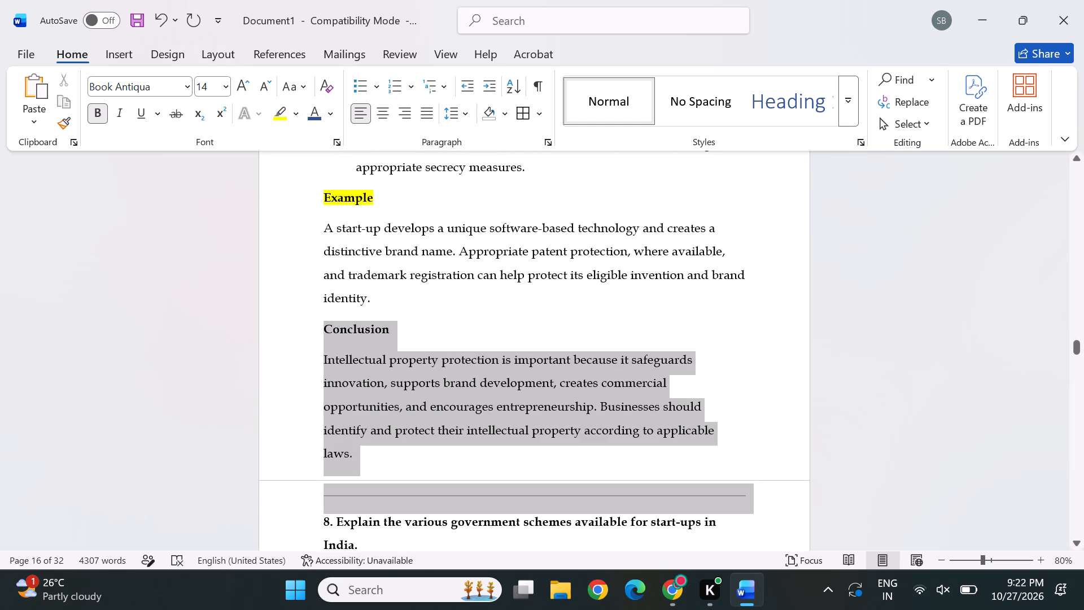
drag(338, 349, 322, 343)
key(Delete)
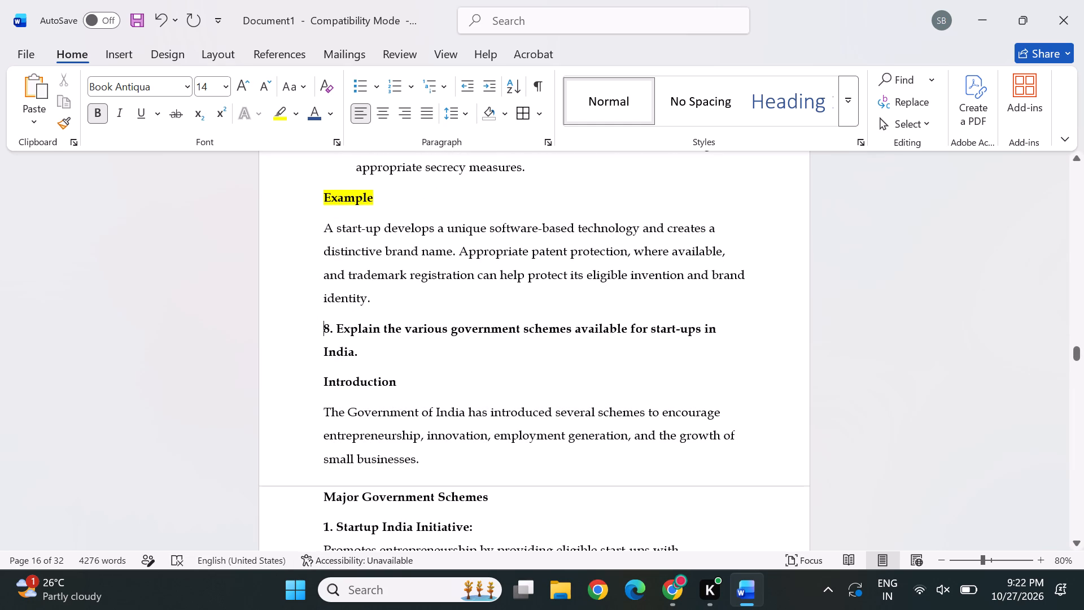
Highlight question 8, on government schemes available for start-ups in India, in yellow.
drag(368, 354, 311, 323)
click(375, 294)
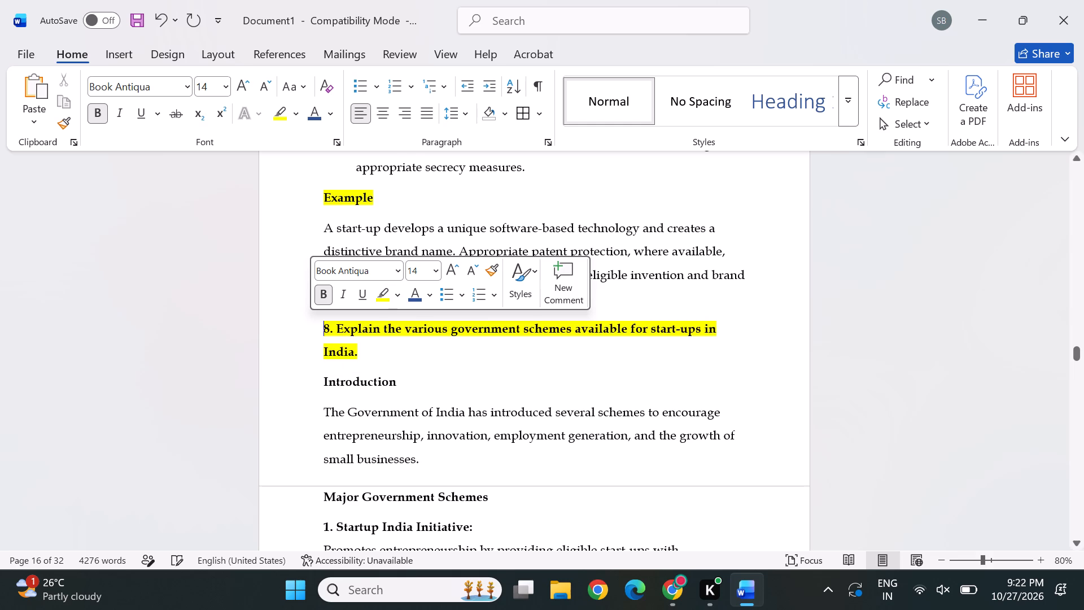
Delete the "Introduction" heading under question 8.
drag(406, 376, 277, 386)
key(Delete)
Highlight the "Major Government Schemes" heading in question 8's answer in yellow.
scroll(487, 456, down, 1)
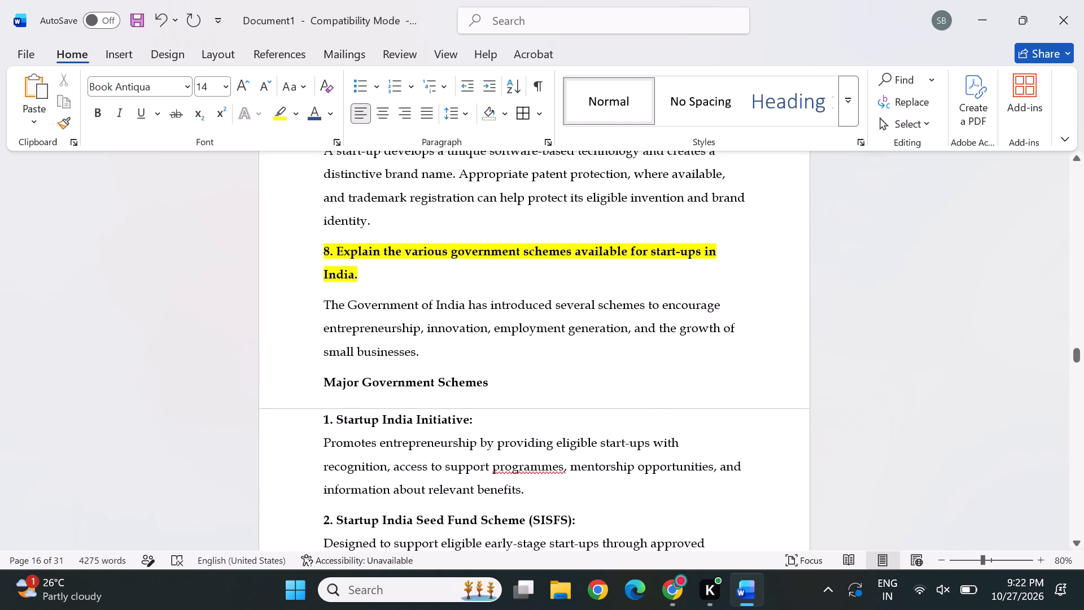
drag(503, 380, 320, 385)
click(394, 359)
Highlight the "Benefits of Government Schemes" heading in question 8's answer in yellow.
scroll(477, 454, down, 1)
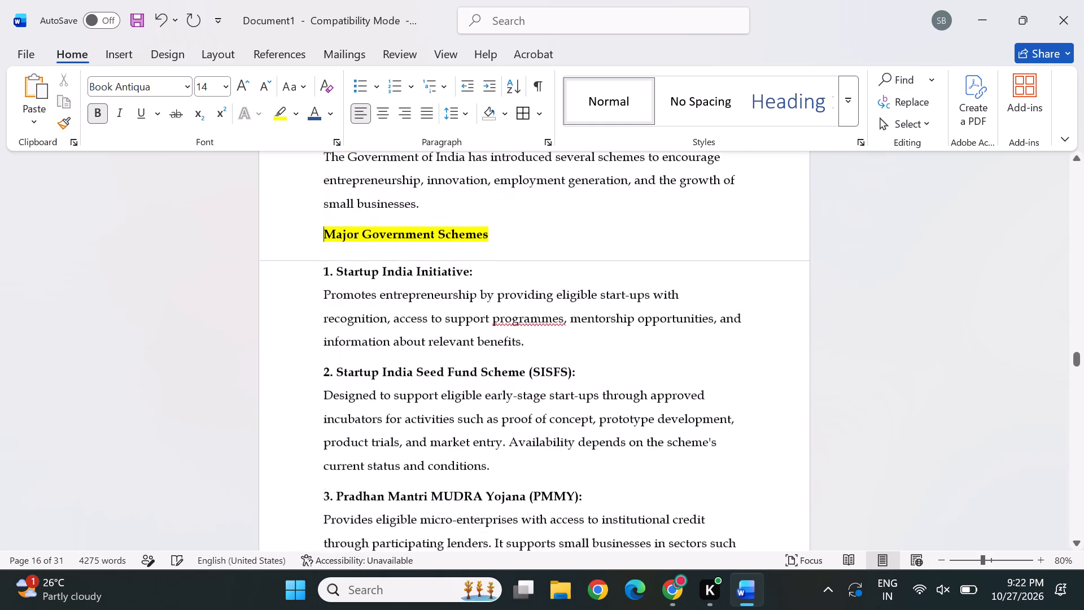
scroll(477, 454, down, 4)
scroll(491, 406, down, 1)
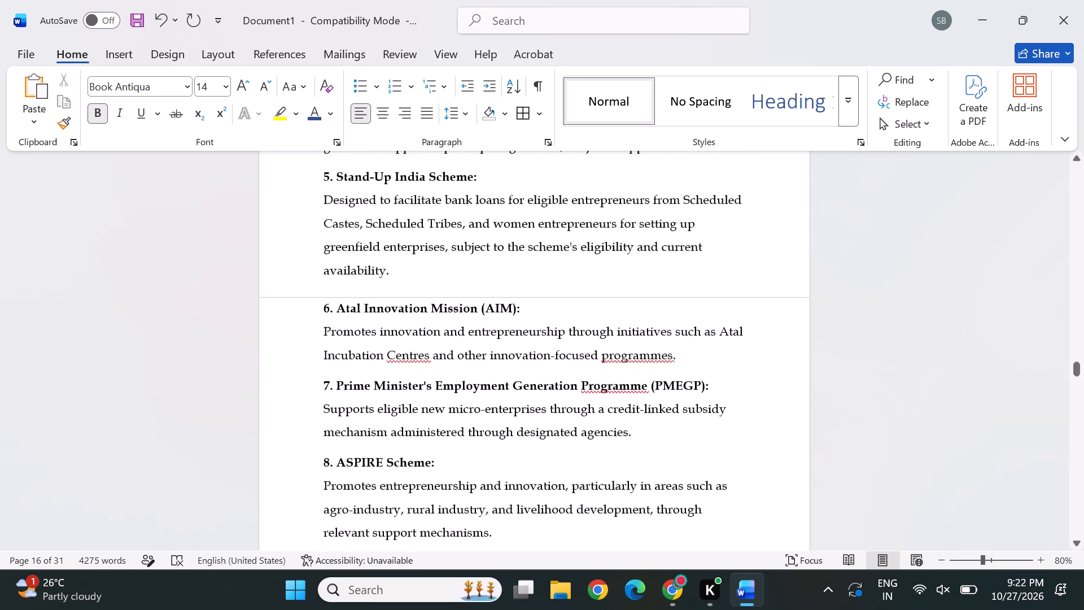
scroll(491, 406, down, 1)
right_click(491, 406)
scroll(496, 422, up, 1)
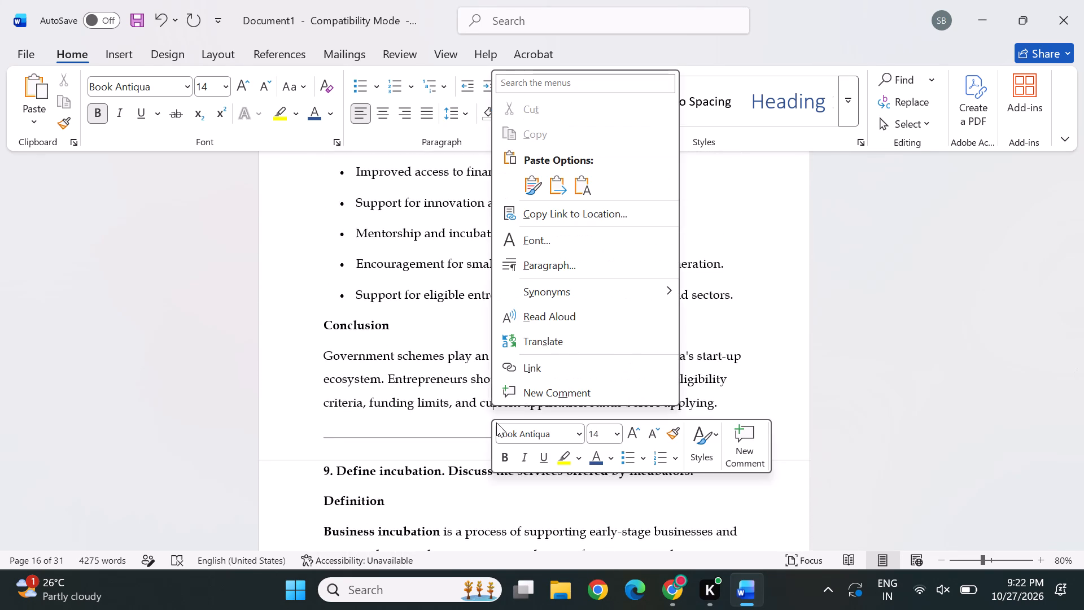
scroll(291, 296, up, 1)
click(466, 332)
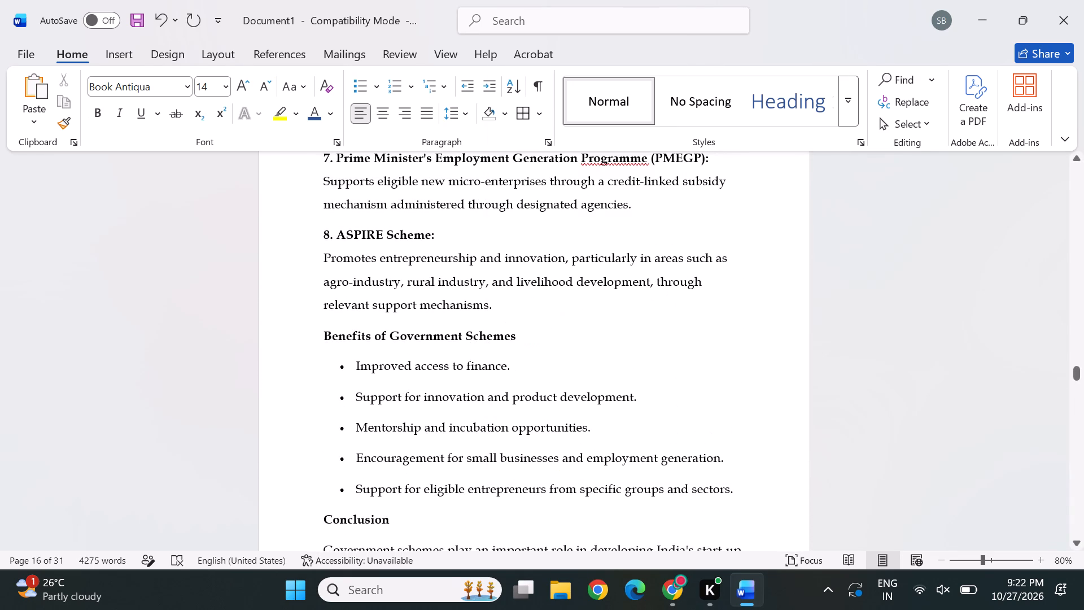
drag(545, 331, 304, 342)
click(375, 316)
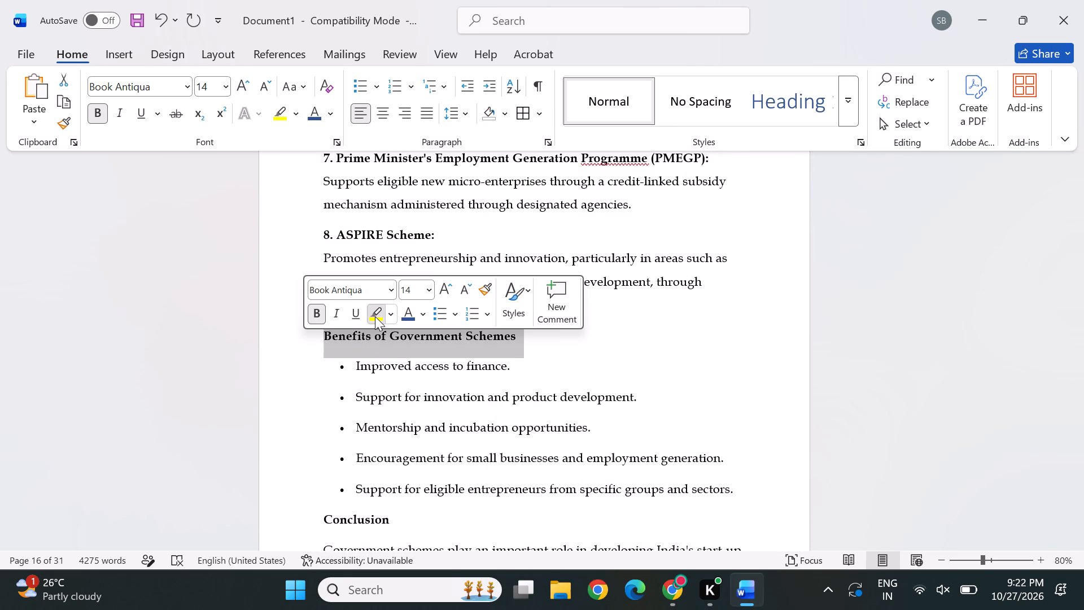
Delete the "Conclusion" heading and the divider line at the end of question 8's answer, keeping the concluding paragraph.
scroll(439, 429, down, 1)
scroll(402, 460, down, 1)
drag(412, 321, 299, 312)
key(Delete)
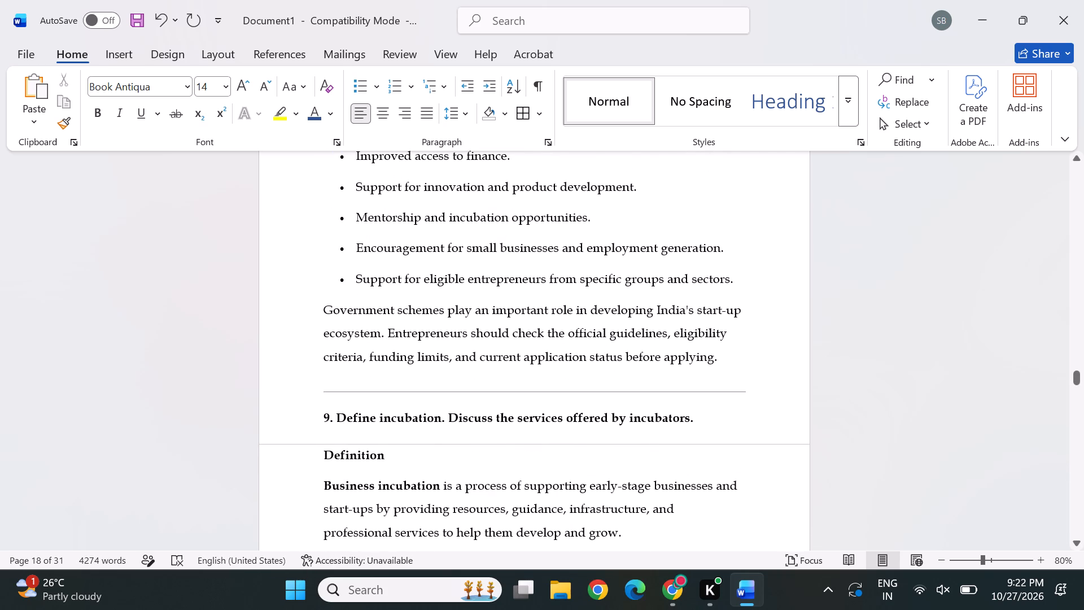
click(375, 387)
key(Delete)
key(Delete)
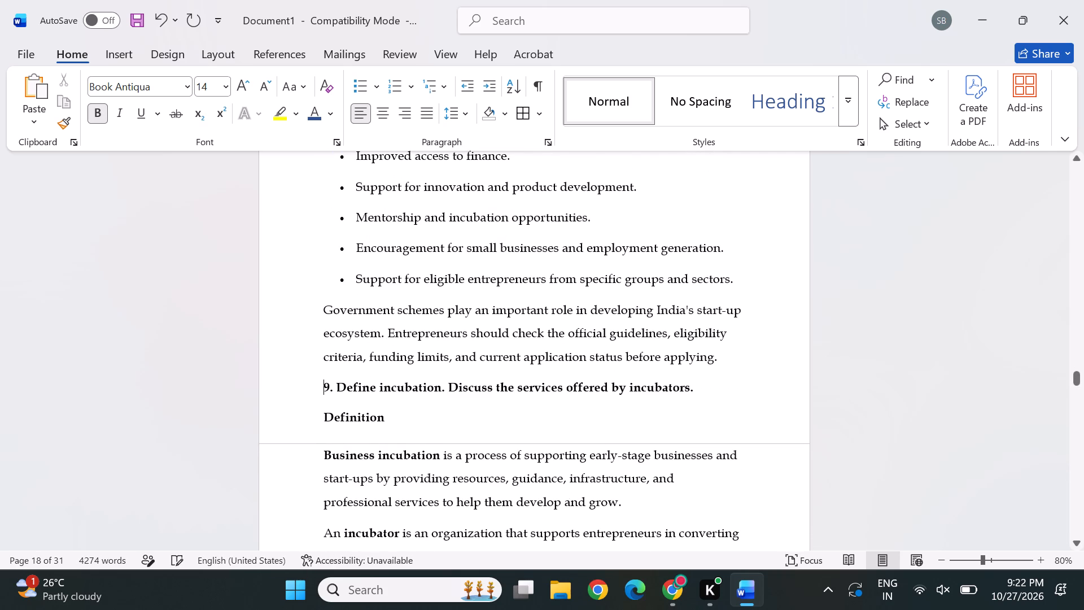
Highlight question 9, on incubation and the services offered by incubators, in yellow.
drag(695, 384, 304, 380)
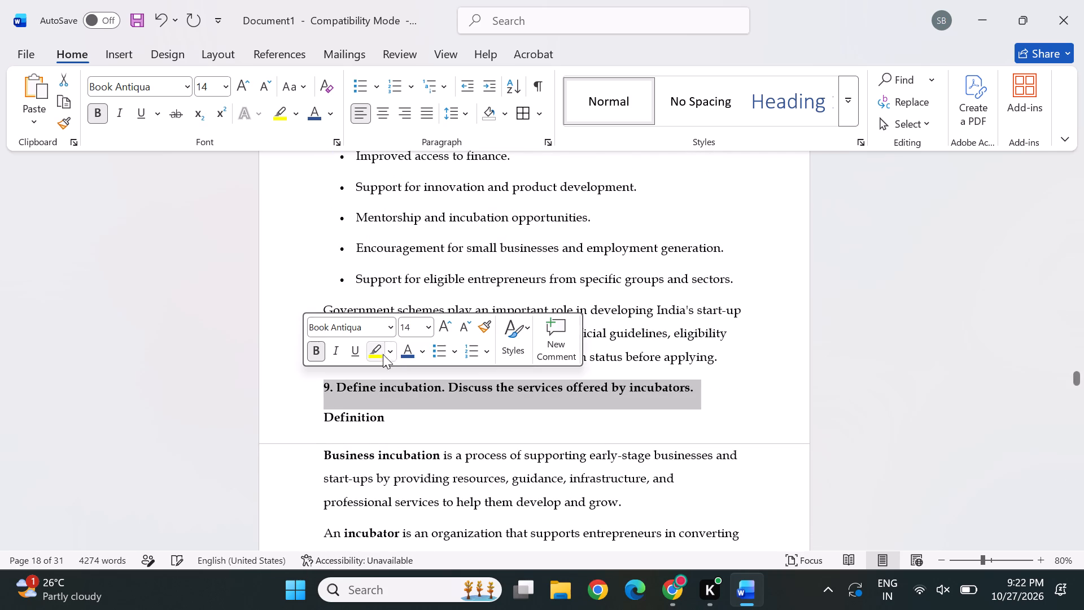
click(379, 351)
Delete the "Definition" heading under question 9.
drag(401, 415, 331, 420)
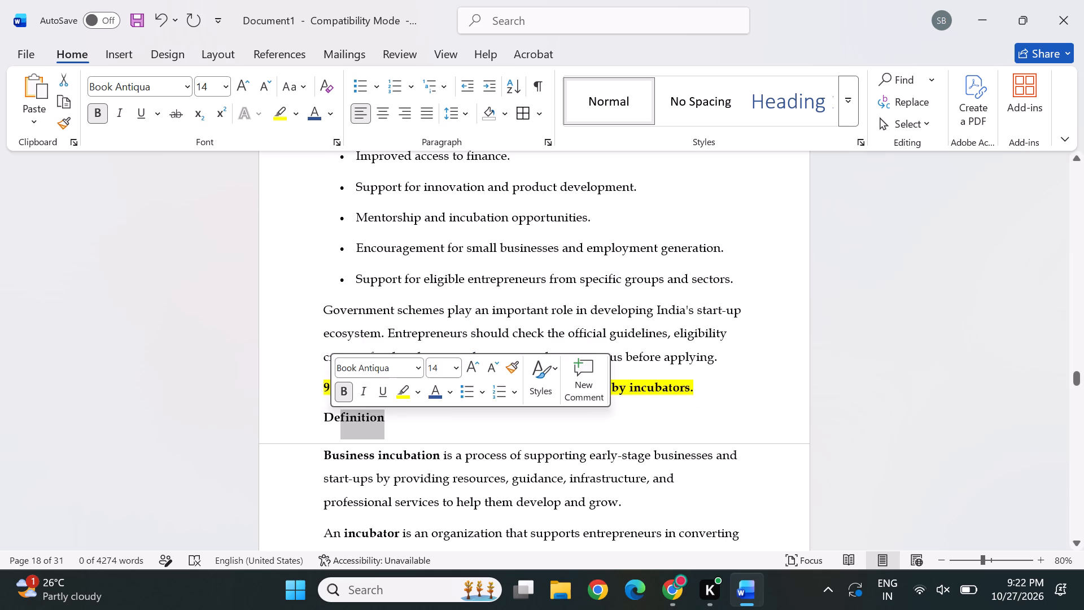
key(Delete)
key(Left)
key(Left)
key(Delete)
key(Delete)
key(Delete)
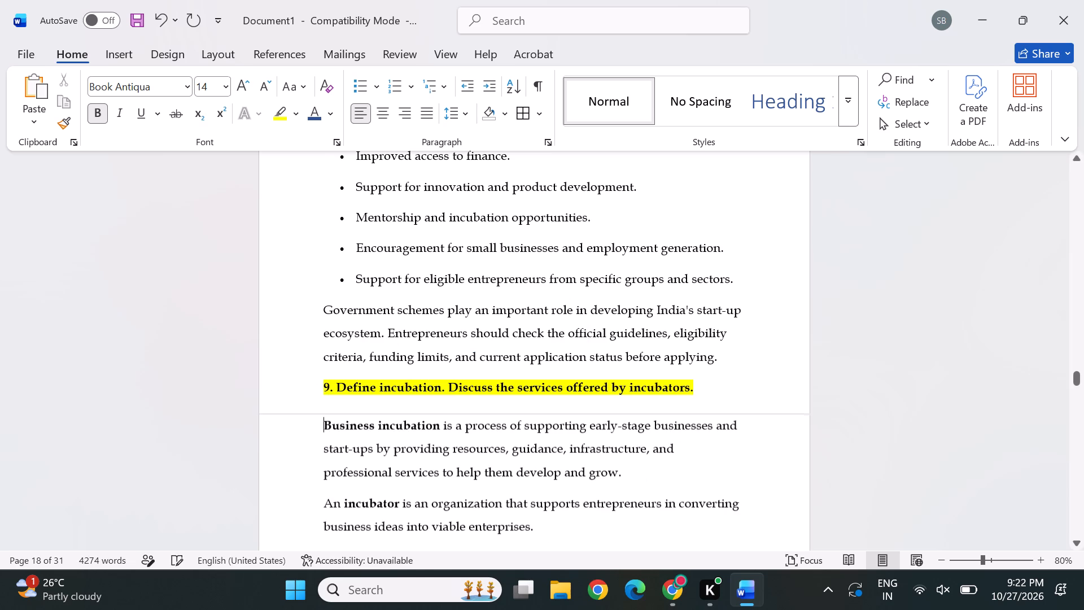
Highlight the "Services Offered by Incubators" heading in question 9's answer in yellow.
scroll(420, 434, down, 1)
drag(535, 393, 400, 405)
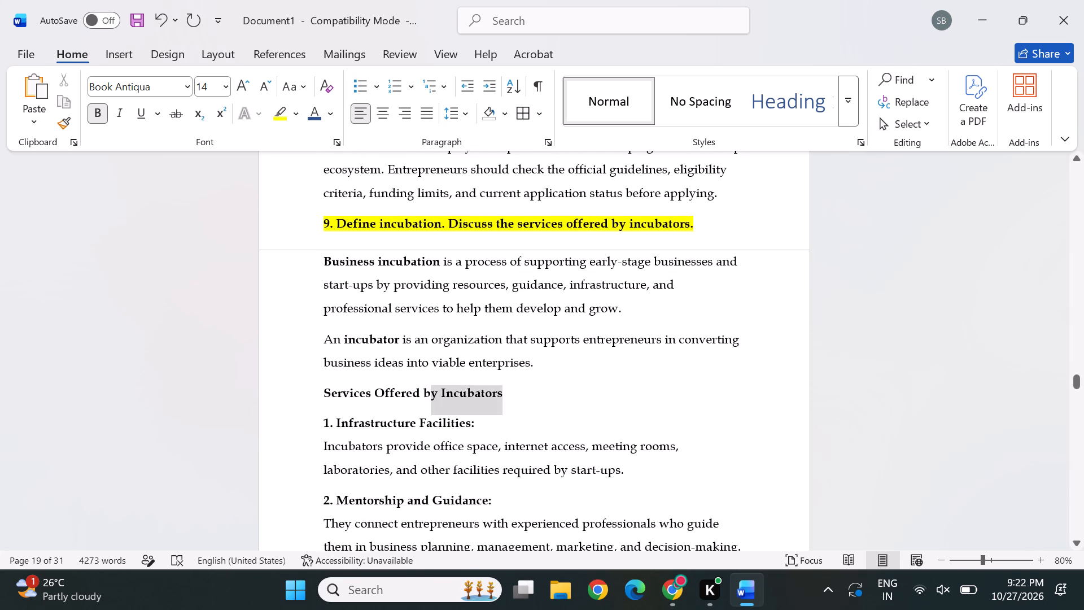
drag(400, 405, 316, 390)
click(386, 367)
Highlight the "Example" heading in question 9's answer in yellow.
scroll(432, 467, down, 1)
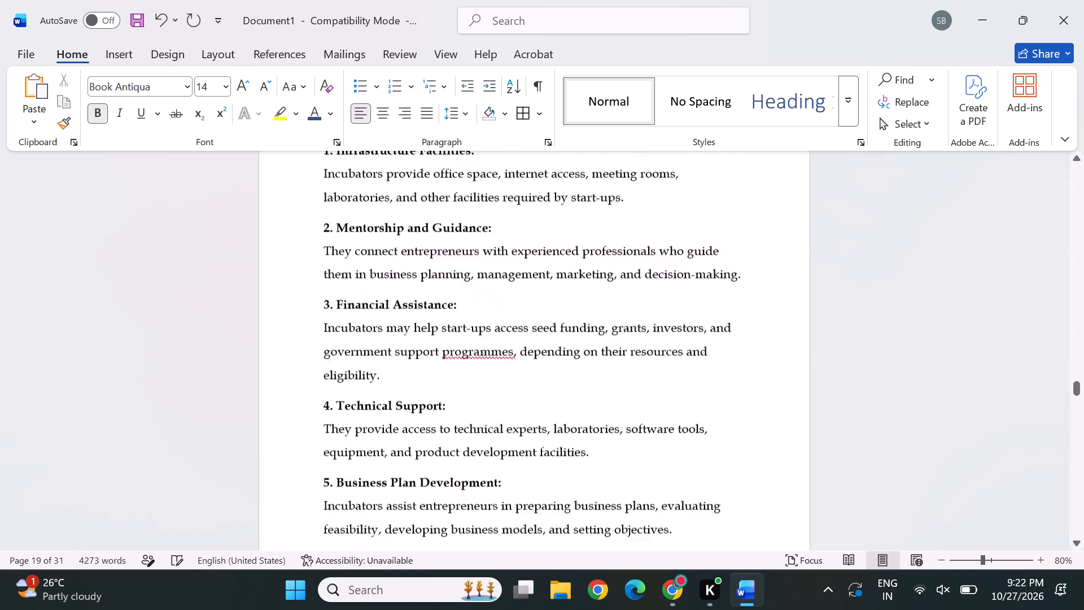
scroll(432, 467, down, 2)
drag(396, 364, 375, 364)
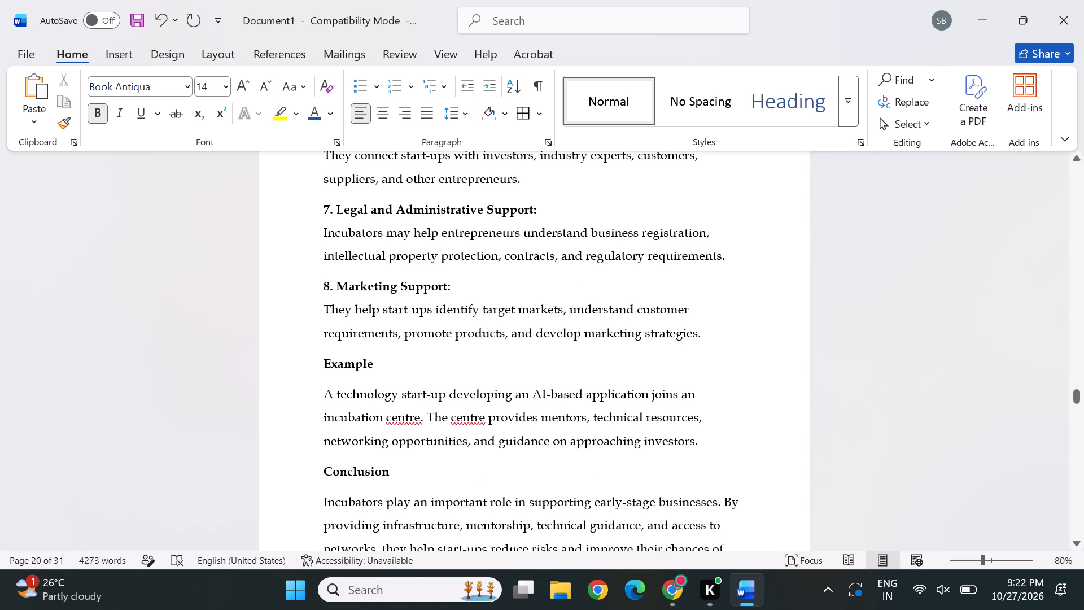
drag(375, 364, 300, 361)
click(371, 334)
Delete the whole conclusion of question 9's answer, including its heading, paragraph and the divider line before question 10.
scroll(401, 419, down, 1)
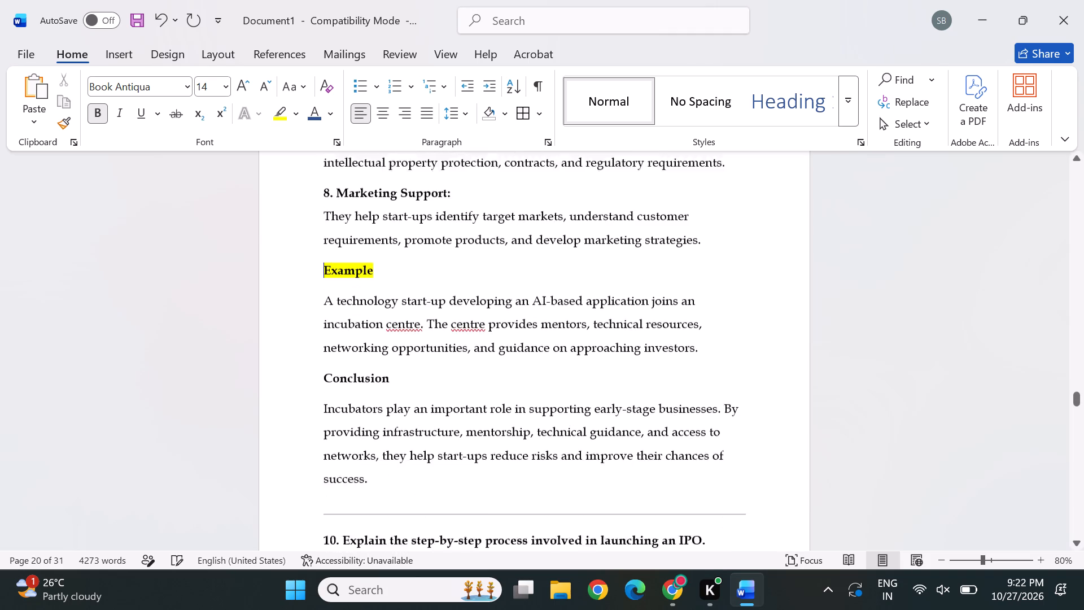
drag(759, 491, 360, 358)
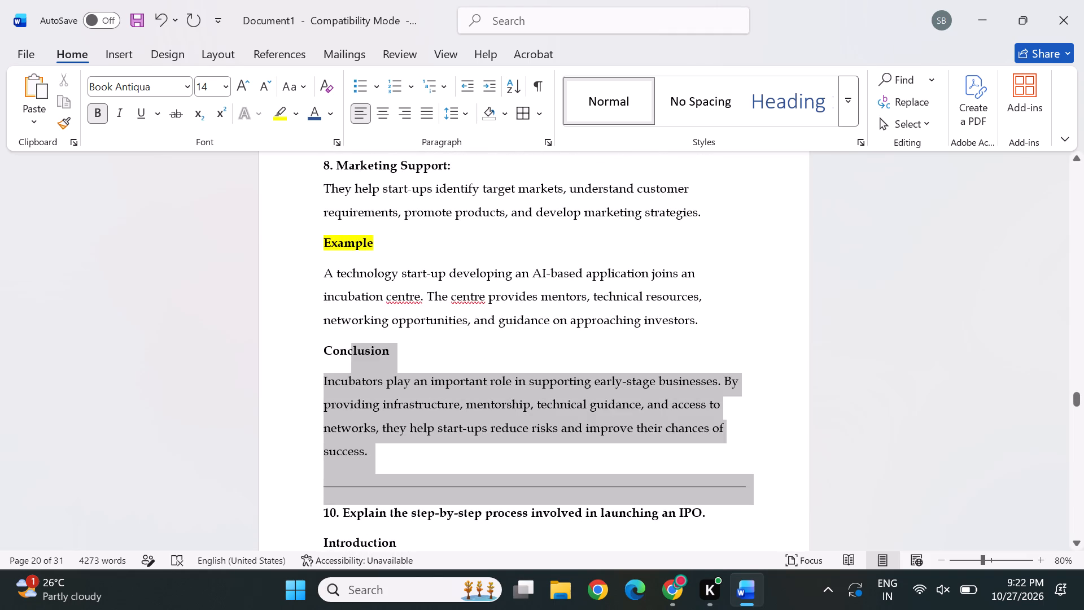
drag(360, 358, 335, 358)
key(Delete)
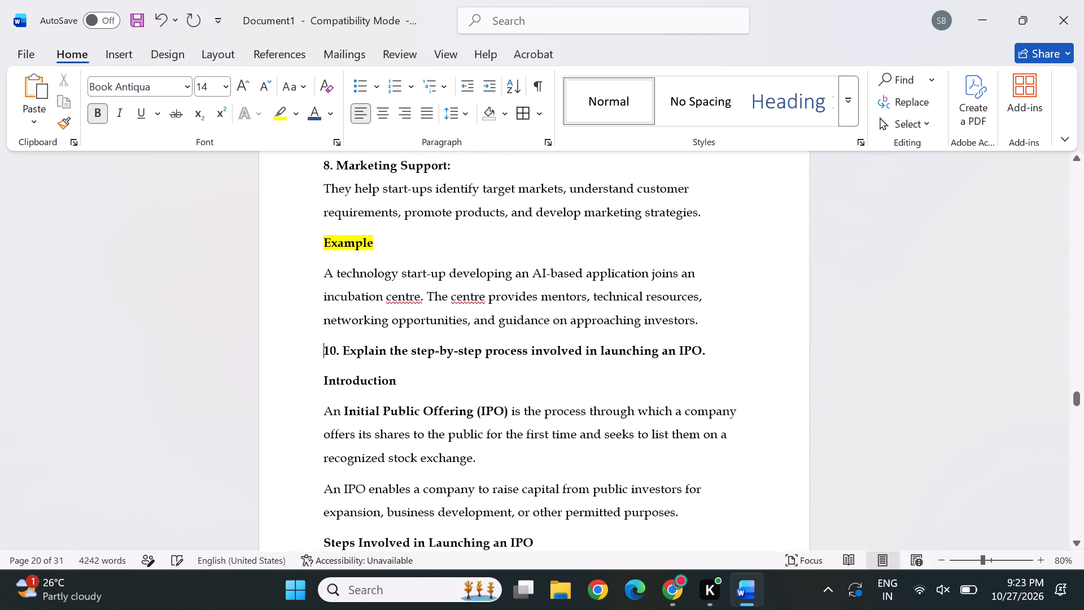
Delete the "Introduction" heading under question 10.
drag(402, 385, 290, 377)
key(Delete)
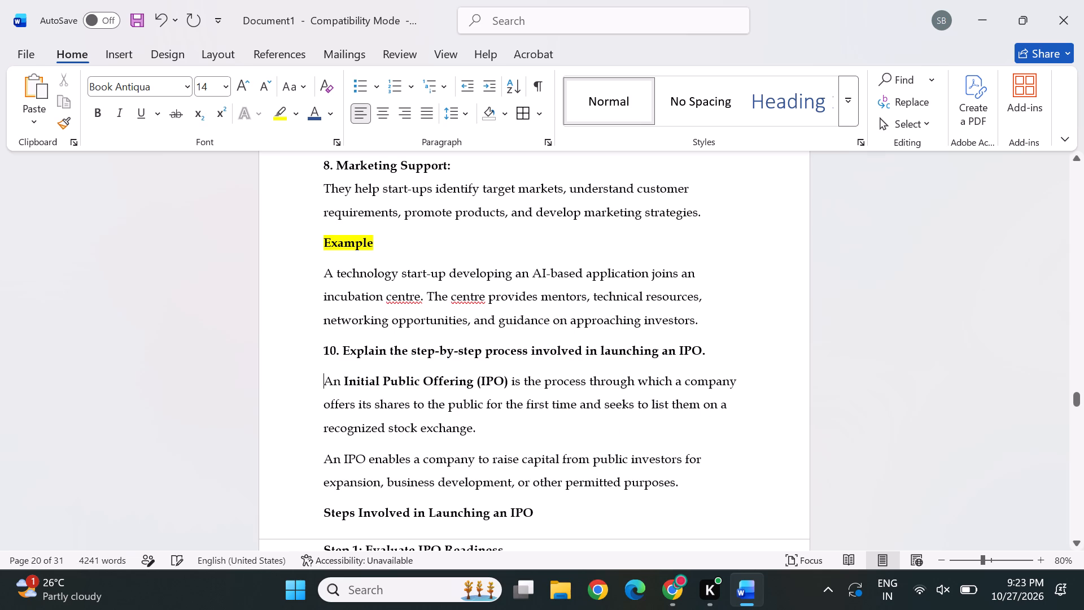
Highlight question 10, "Explain the step-by-step process involved in launching an IPO", in yellow.
drag(714, 347, 326, 343)
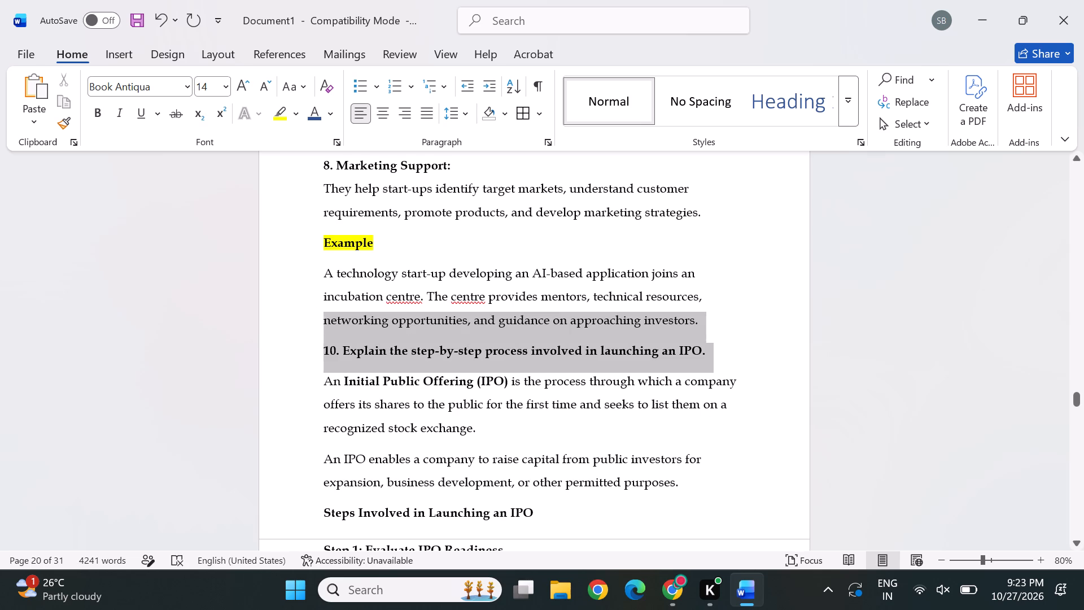
drag(326, 343, 316, 347)
click(387, 317)
Insert blank lines above question 9 and enter a "5TH UNIT" divider line there, with rows of equals signs around the text.
scroll(476, 401, up, 1)
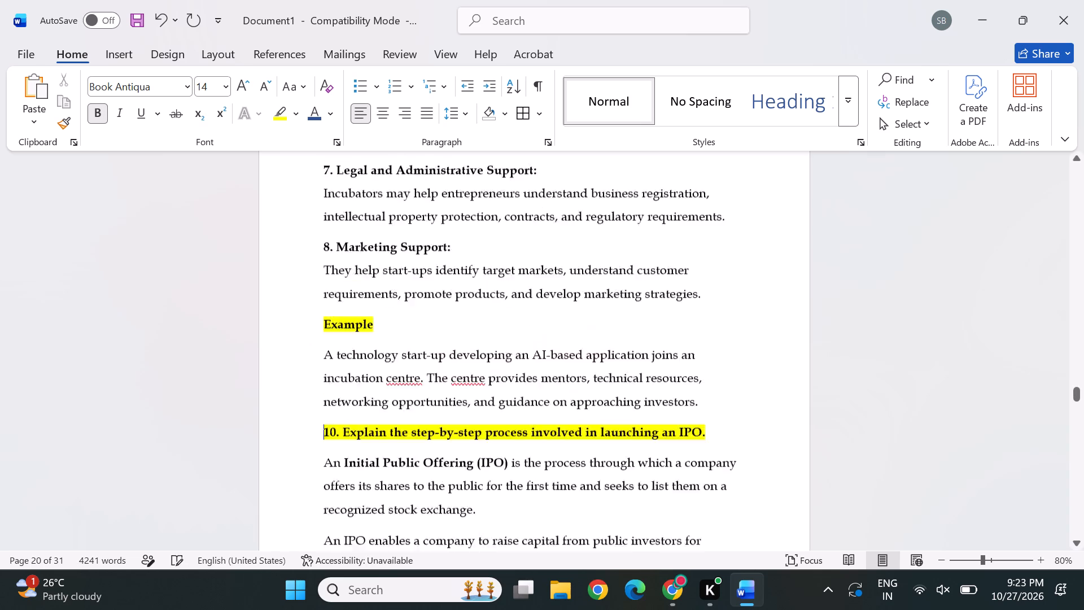
scroll(476, 401, up, 1)
scroll(407, 367, up, 1)
scroll(406, 300, up, 1)
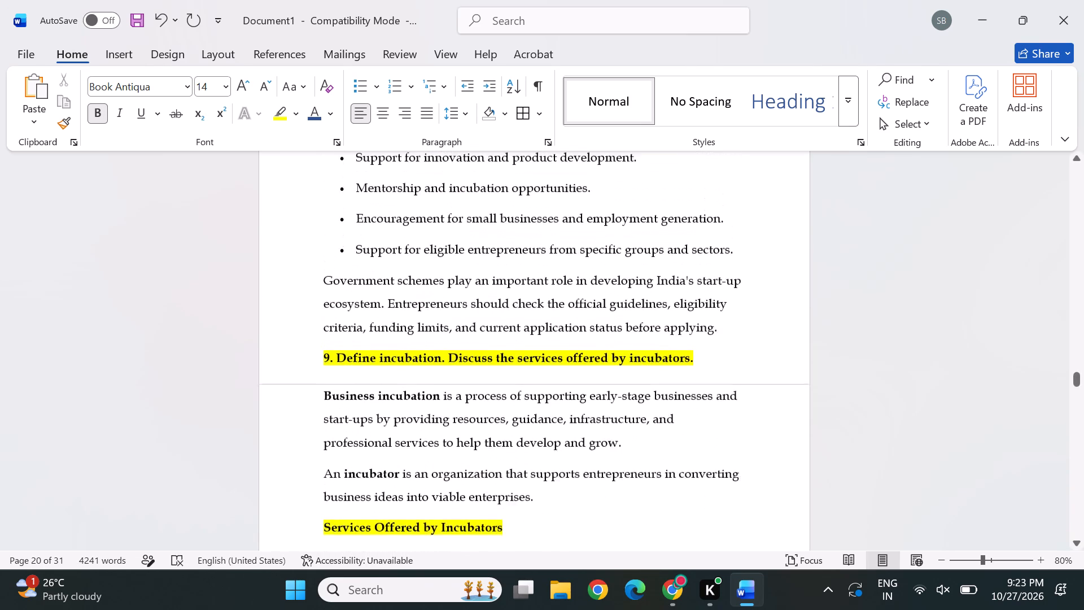
click(727, 363)
key(Return)
key(Return)
key(Return)
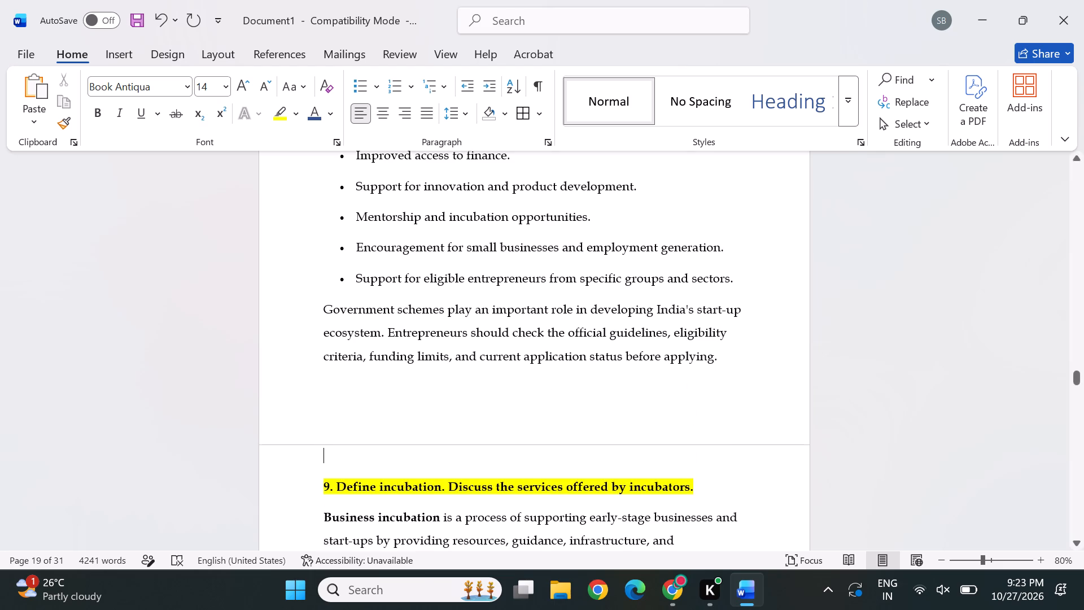
key(equal)
key(equal)
key(equal)
key(equal)
key(equal)
key(equal)
key(equal)
key(equal)
key(equal)
key(equal)
key(equal)
key(equal)
key(equal)
key(equal)
key(equal)
text(5TH UNIT=)
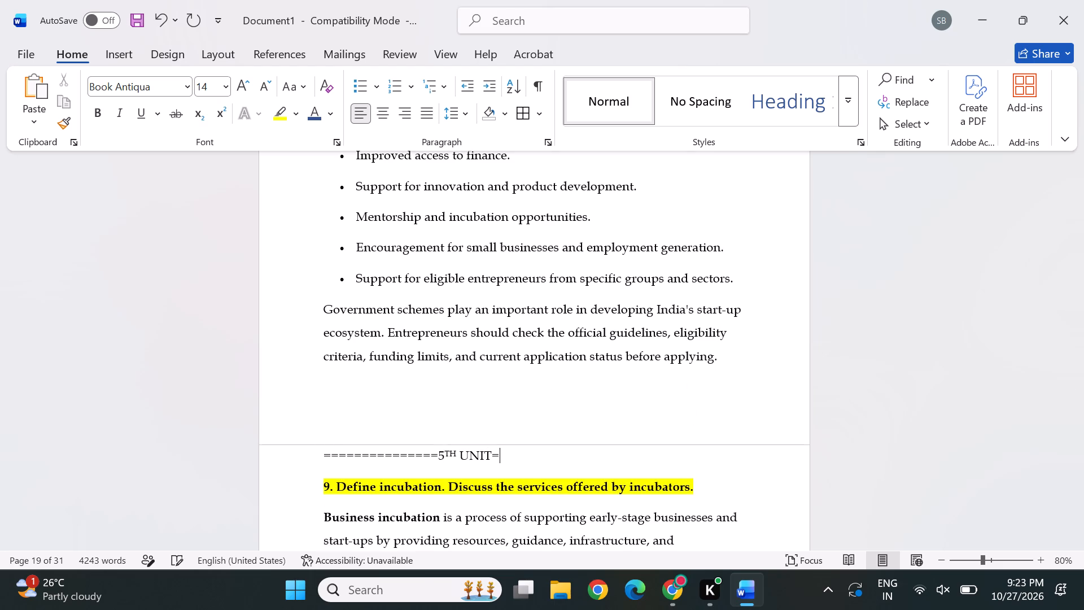
Lengthen the row of equals signs before "5TH UNIT" by six characters.
key(Left)
key(Left)
key(Left)
key(Left)
key(Left)
key(Left)
key(Left)
key(Left)
key(Left)
key(Left)
key(Left)
key(Left)
key(Left)
key(Left)
key(Left)
key(Left)
key(Left)
key(Left)
key(Left)
key(Left)
key(Left)
key(equal)
key(equal)
key(equal)
key(equal)
key(equal)
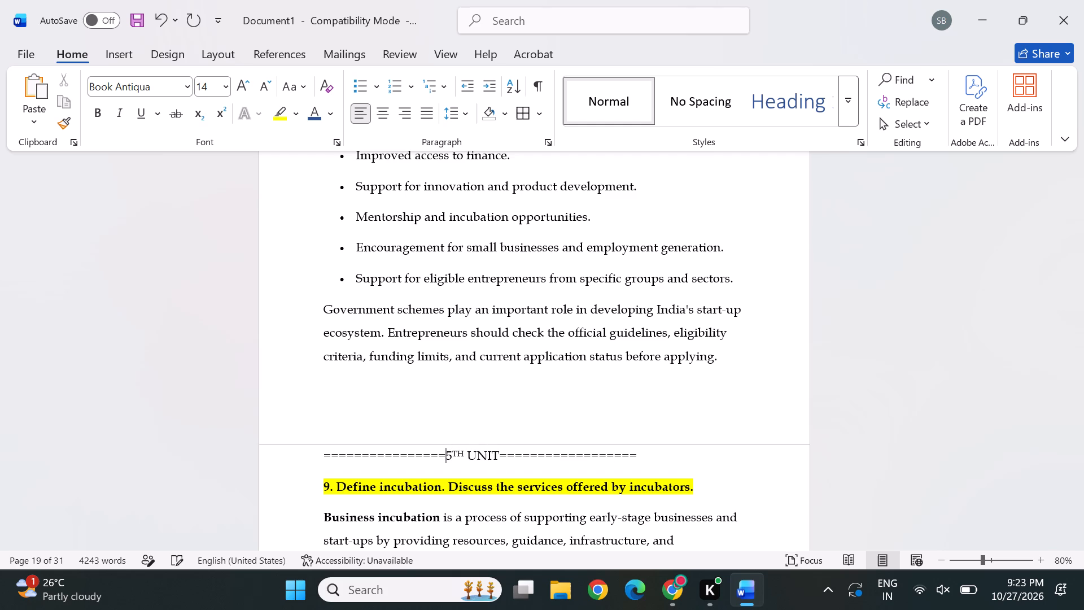
key(equal)
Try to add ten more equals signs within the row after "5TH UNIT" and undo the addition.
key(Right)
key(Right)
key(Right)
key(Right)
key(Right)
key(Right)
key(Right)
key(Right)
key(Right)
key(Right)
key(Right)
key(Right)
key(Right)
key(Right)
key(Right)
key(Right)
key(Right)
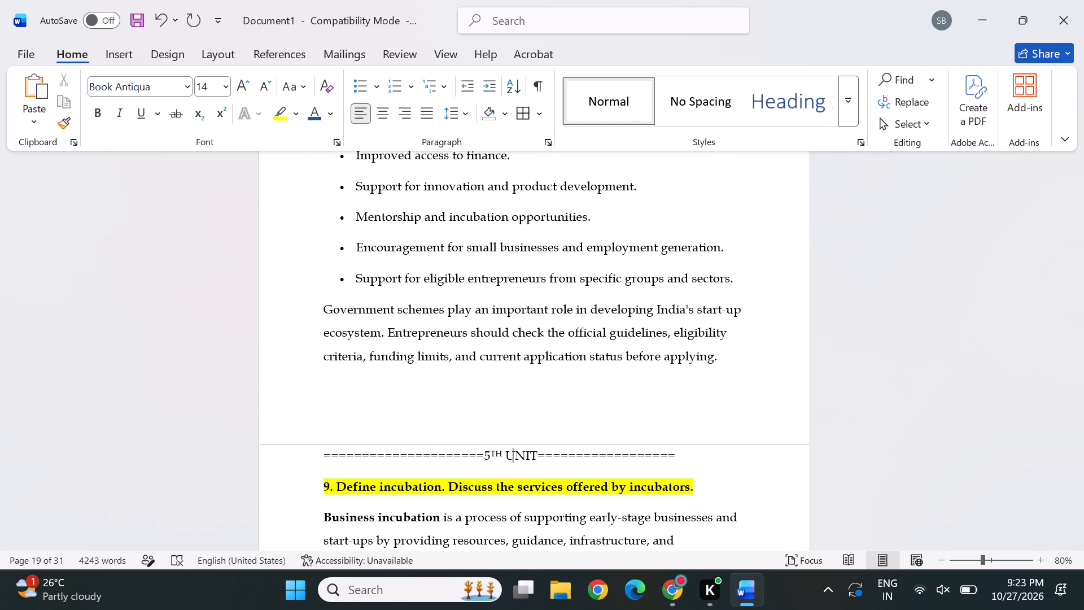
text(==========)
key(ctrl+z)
Insert a blank line above the "5TH UNIT" divider line.
click(318, 454)
key(Return)
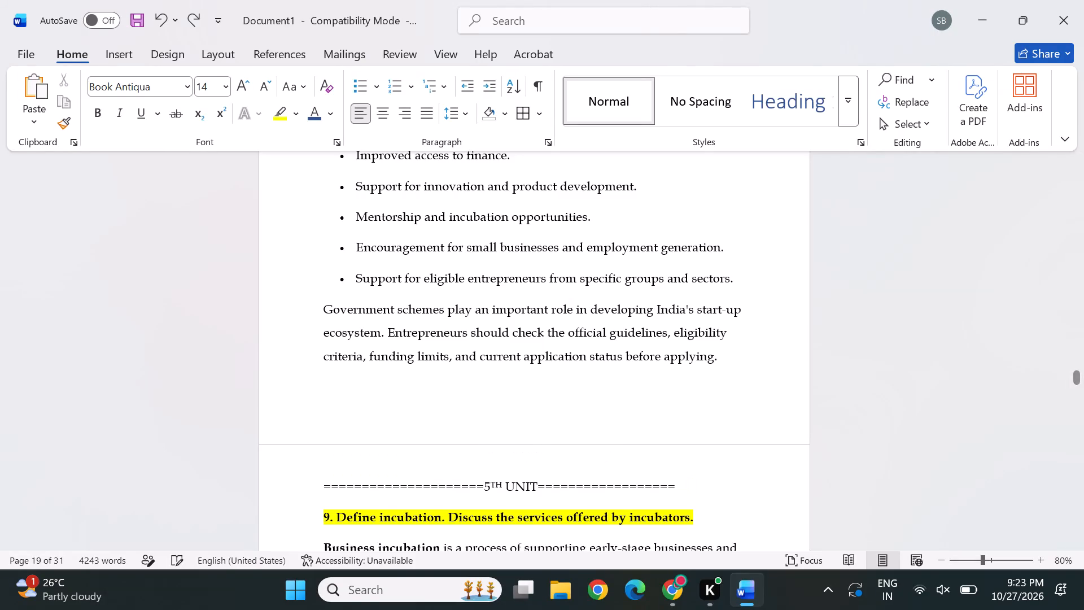
Highlight the "5TH UNIT" text in the divider line in yellow and make it bold.
drag(540, 483, 490, 493)
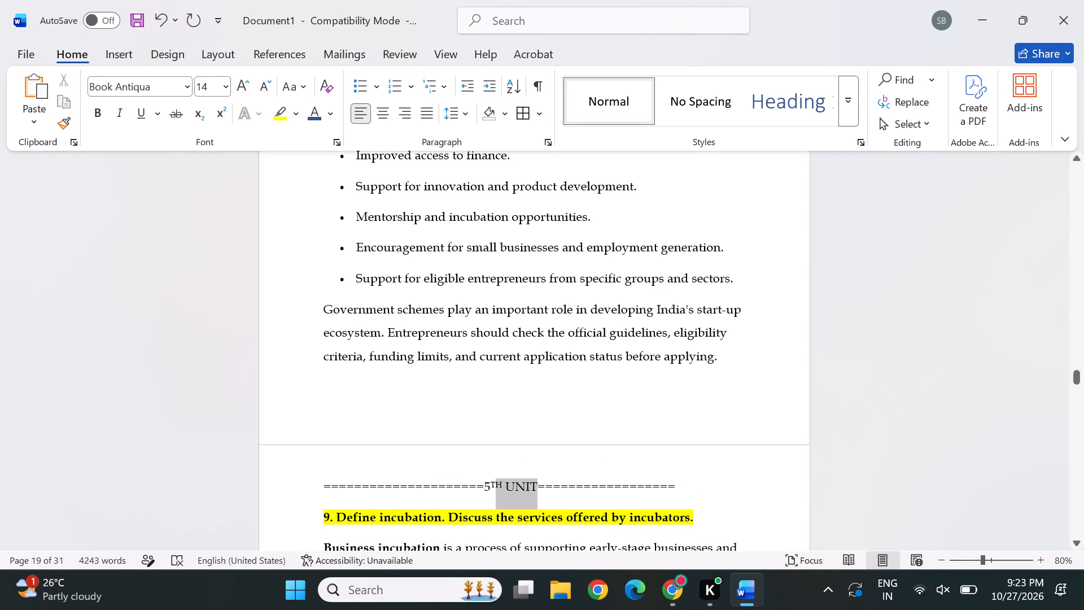
drag(490, 493, 484, 492)
click(562, 463)
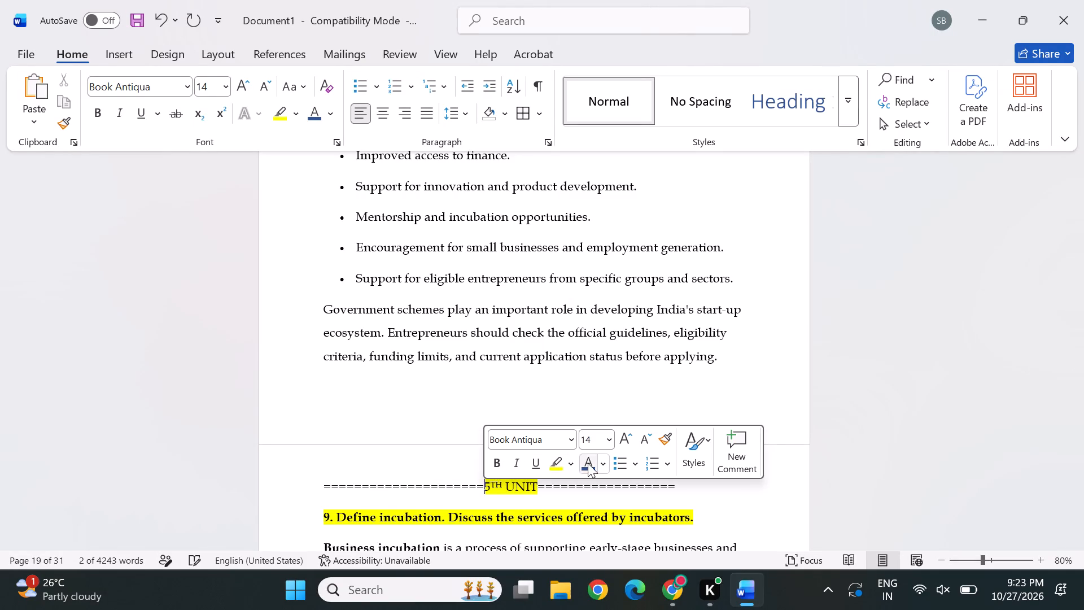
click(588, 463)
click(501, 461)
click(591, 464)
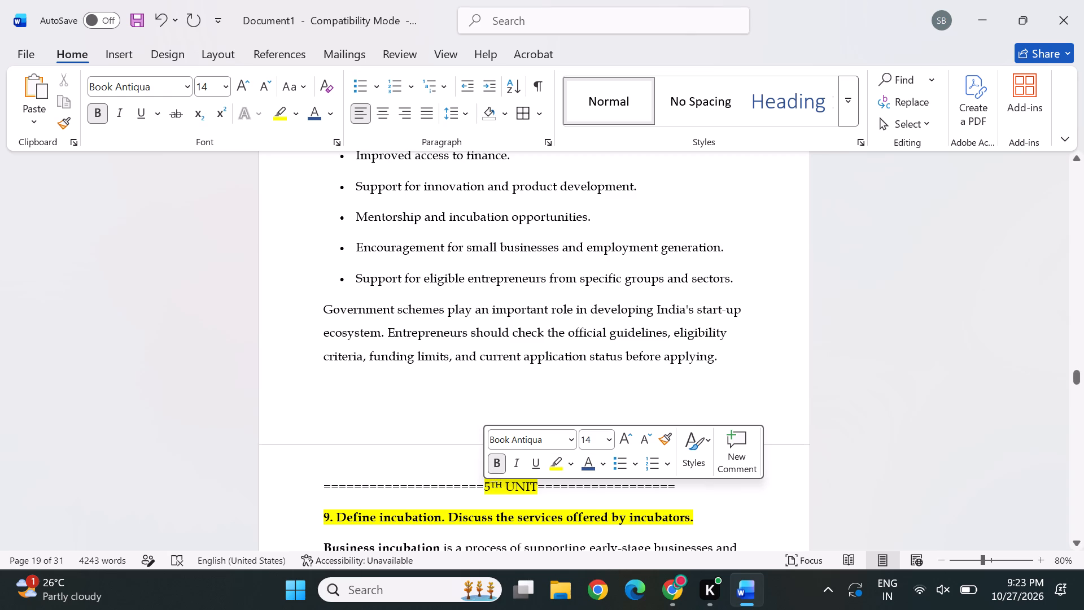
click(435, 411)
drag(536, 483, 483, 484)
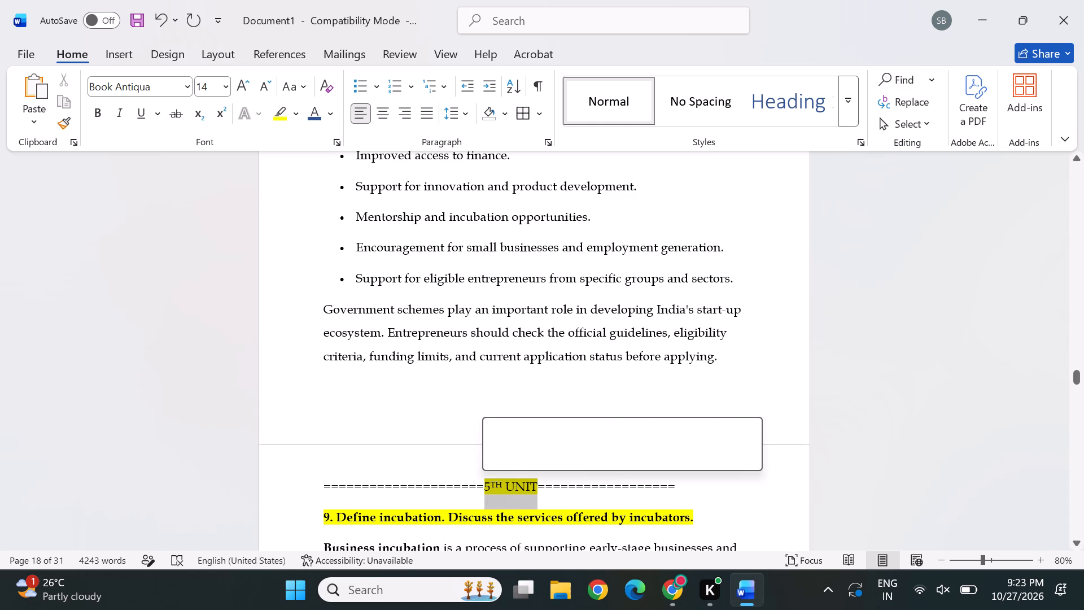
click(499, 461)
click(448, 410)
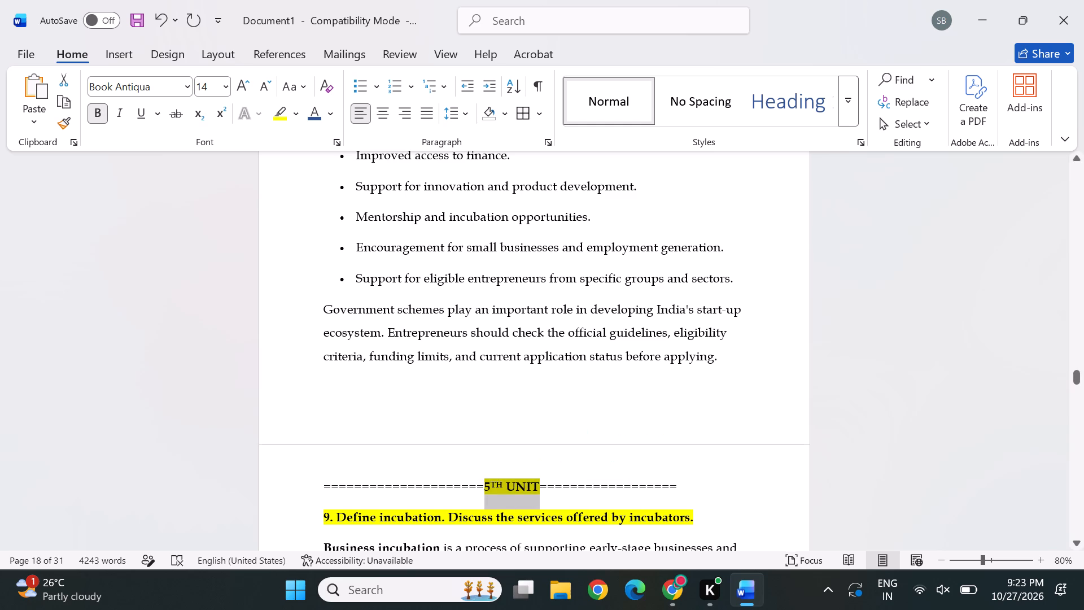
Add six equals signs at the end of the "5TH UNIT" line and insert a blank line between it and question 9.
scroll(456, 494, down, 1)
click(684, 402)
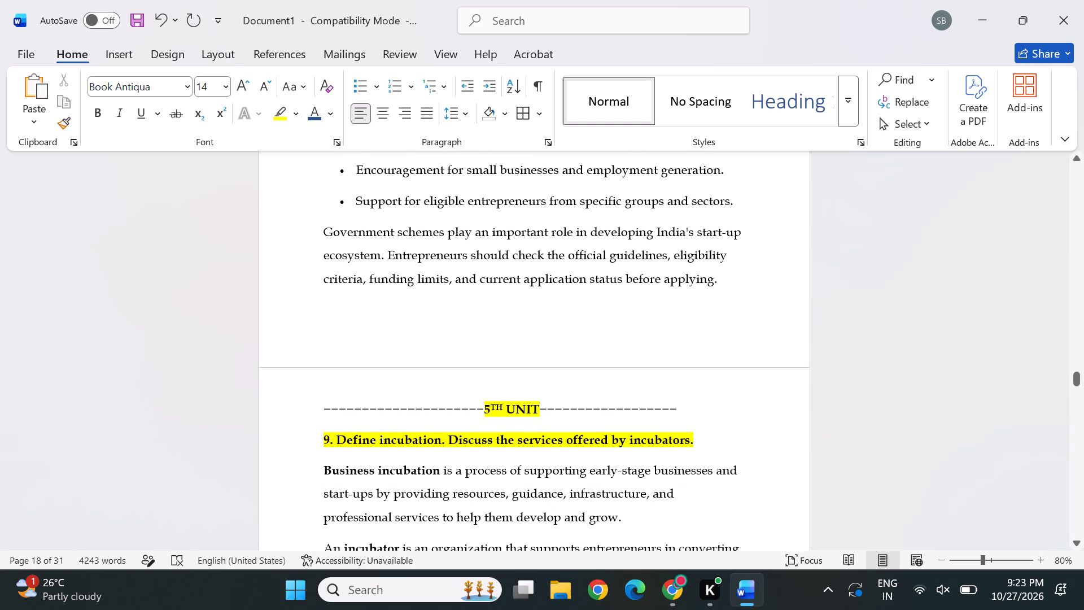
text(======)
scroll(653, 404, down, 1)
key(Return)
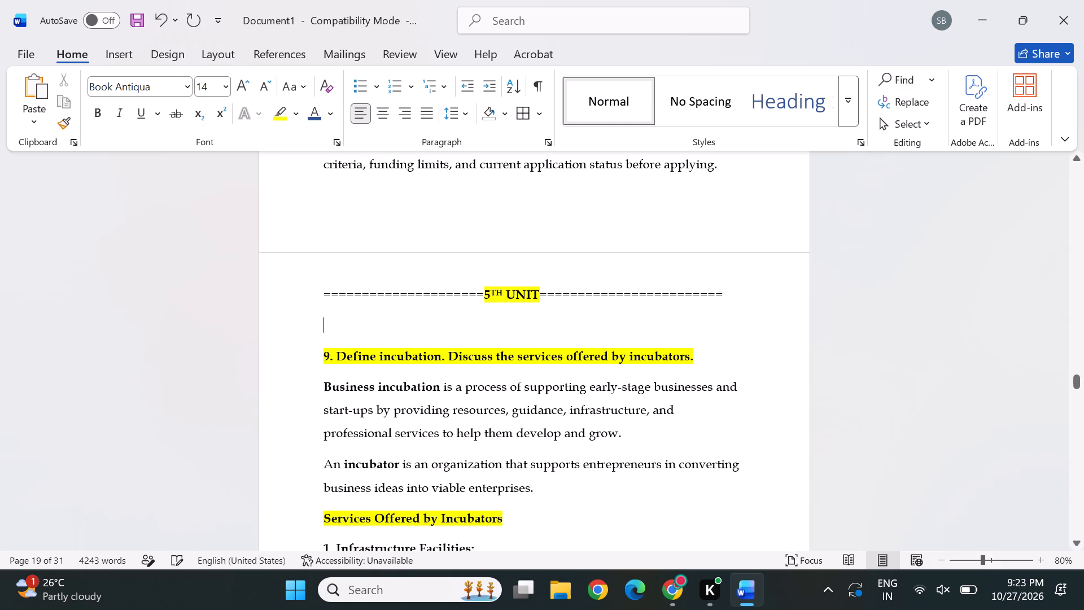
Highlight the "Steps Involved in Launching an IPO" heading in question 10's answer in yellow.
scroll(640, 351, down, 1)
scroll(514, 331, down, 1)
scroll(432, 379, down, 1)
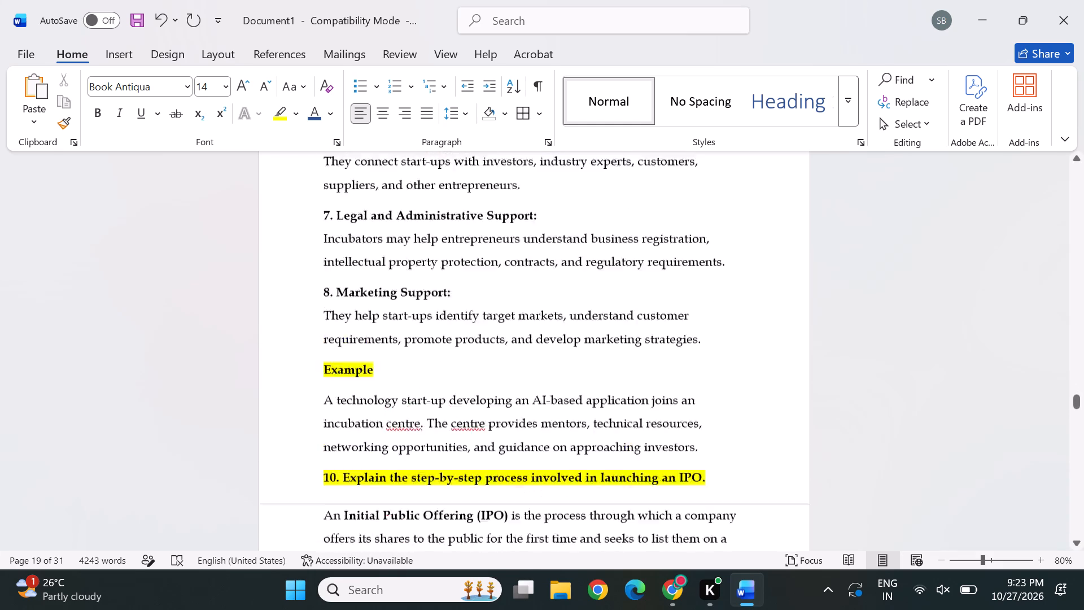
scroll(514, 367, down, 1)
scroll(524, 422, down, 2)
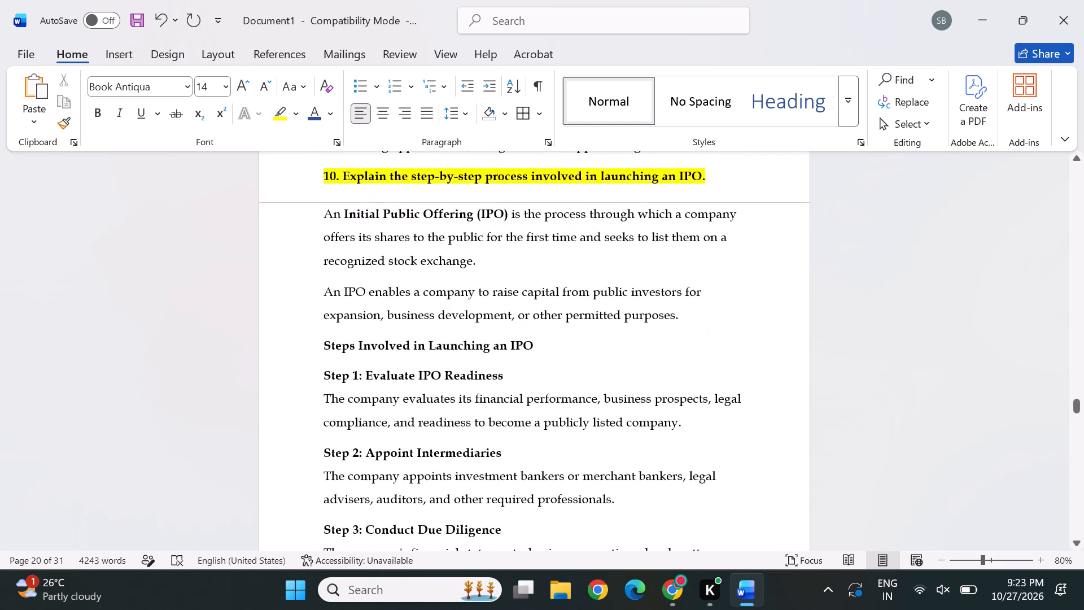
drag(557, 345, 309, 337)
click(382, 308)
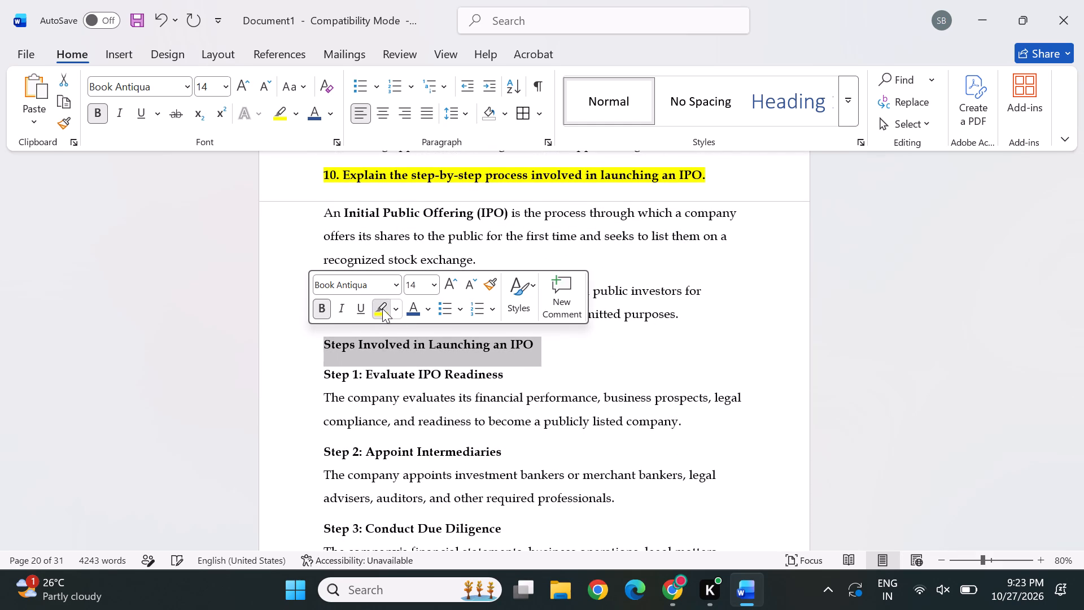
Highlight the "Advantages of an IPO" heading in question 10's answer in yellow.
scroll(429, 451, down, 1)
scroll(440, 406, down, 1)
scroll(444, 455, down, 1)
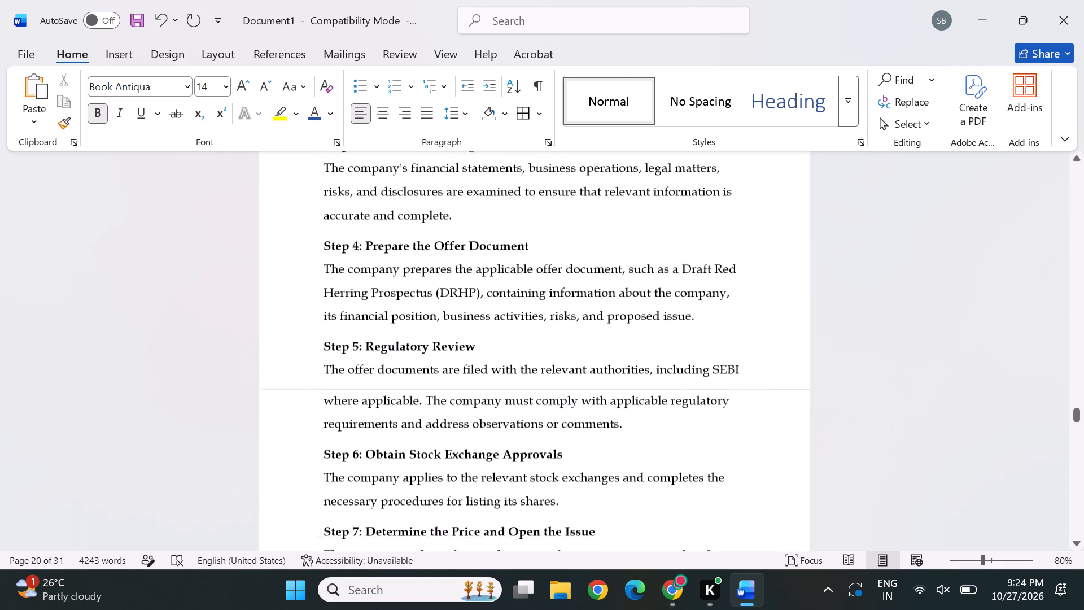
scroll(444, 455, down, 1)
scroll(505, 453, down, 1)
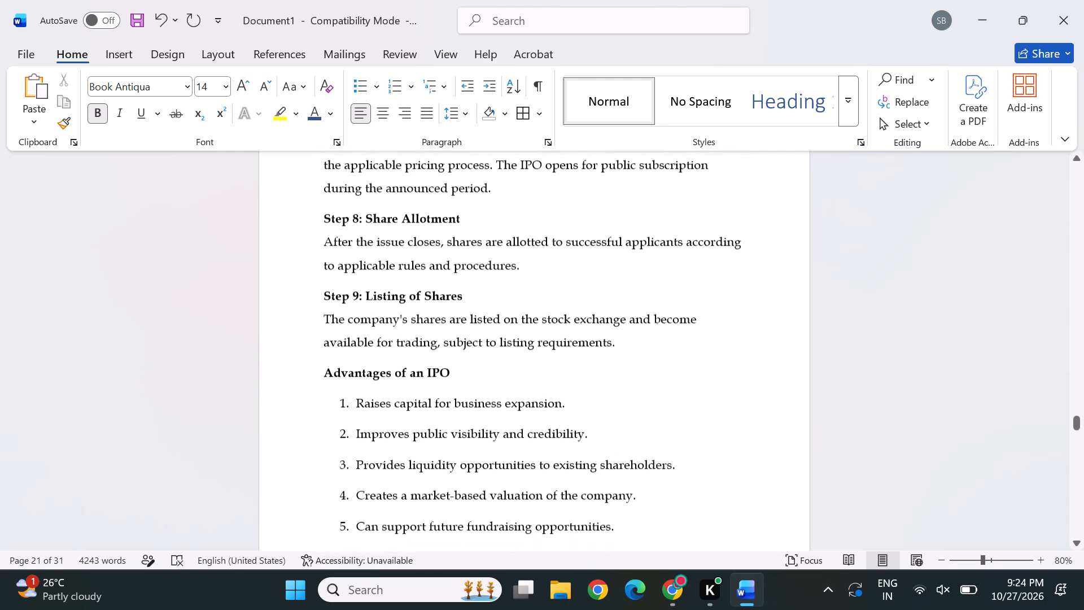
drag(480, 380, 304, 363)
click(379, 335)
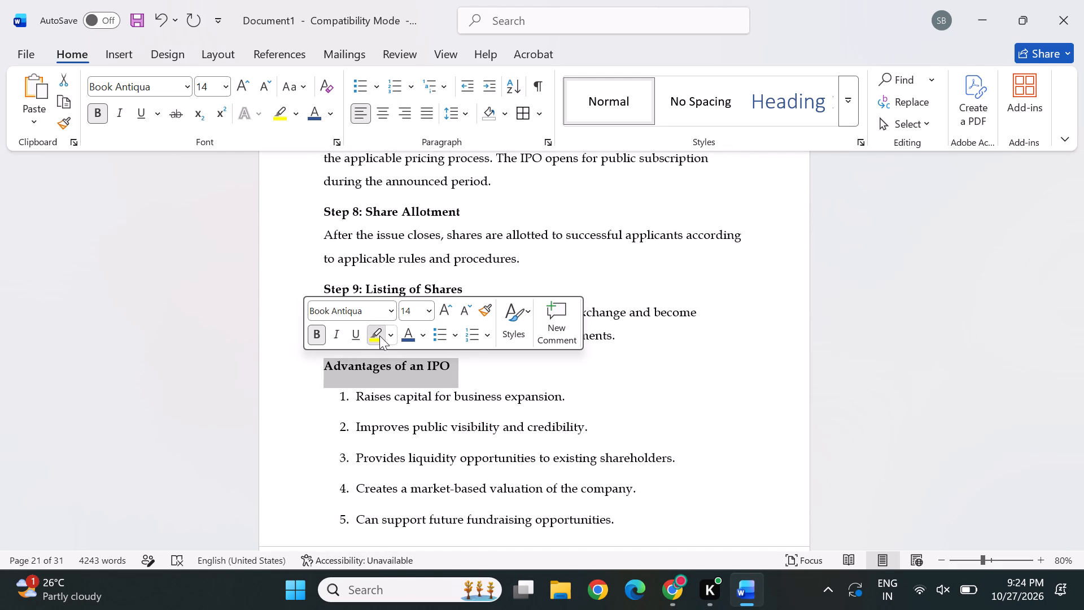
Delete the "Conclusion" heading at the end of question 10's answer, keeping its paragraph.
scroll(409, 435, down, 1)
drag(399, 243, 357, 241)
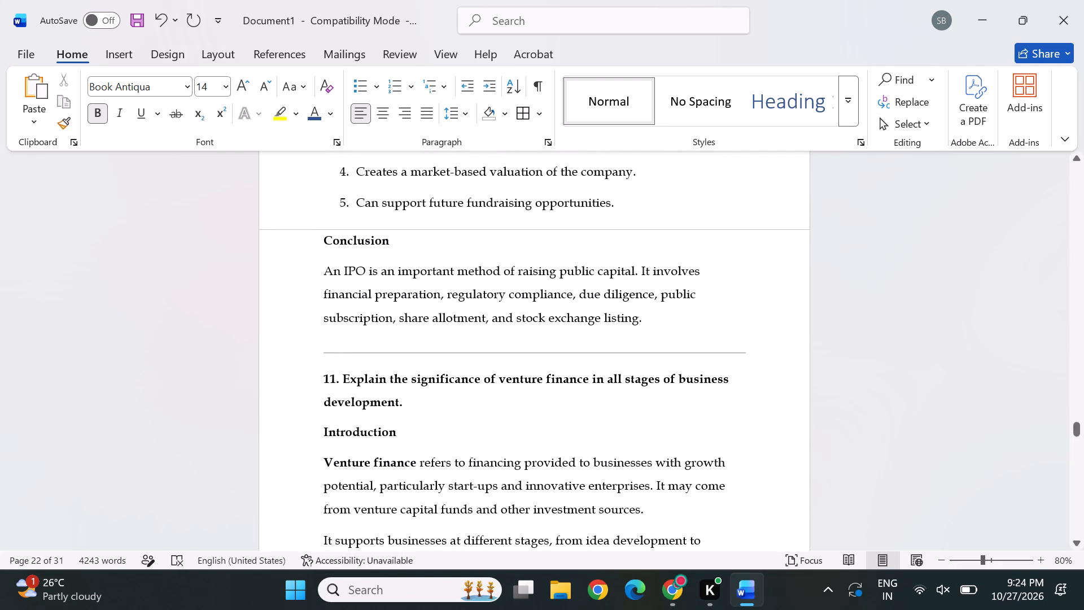
drag(357, 241, 287, 239)
key(Delete)
Delete the divider line between question 10's answer and question 11.
click(357, 319)
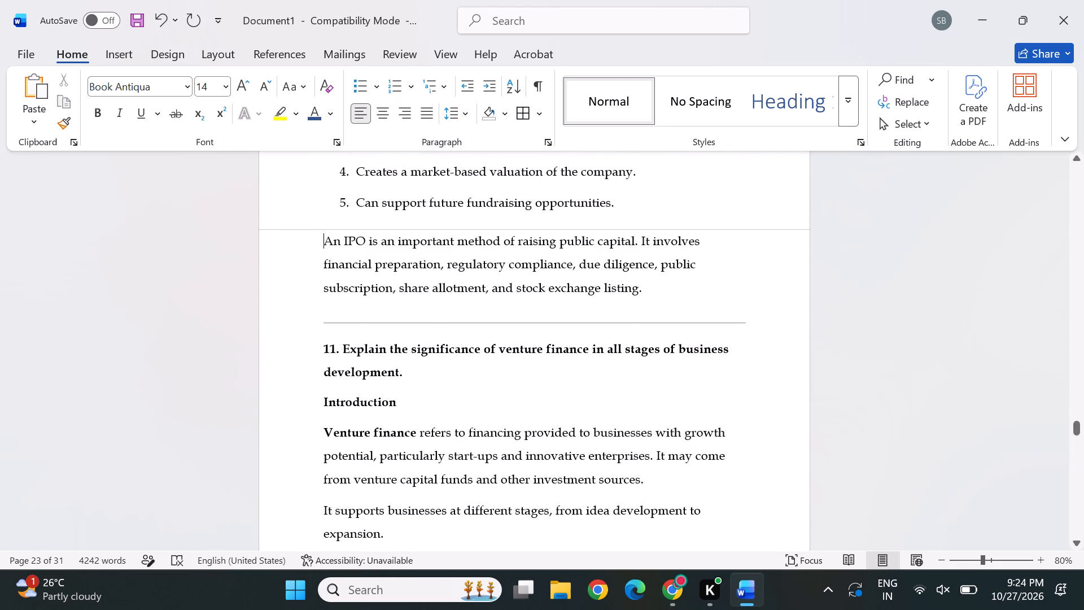
key(Delete)
key(Delete)
Highlight question 11, on the significance of venture finance in all stages of business development, in yellow.
drag(409, 340, 308, 326)
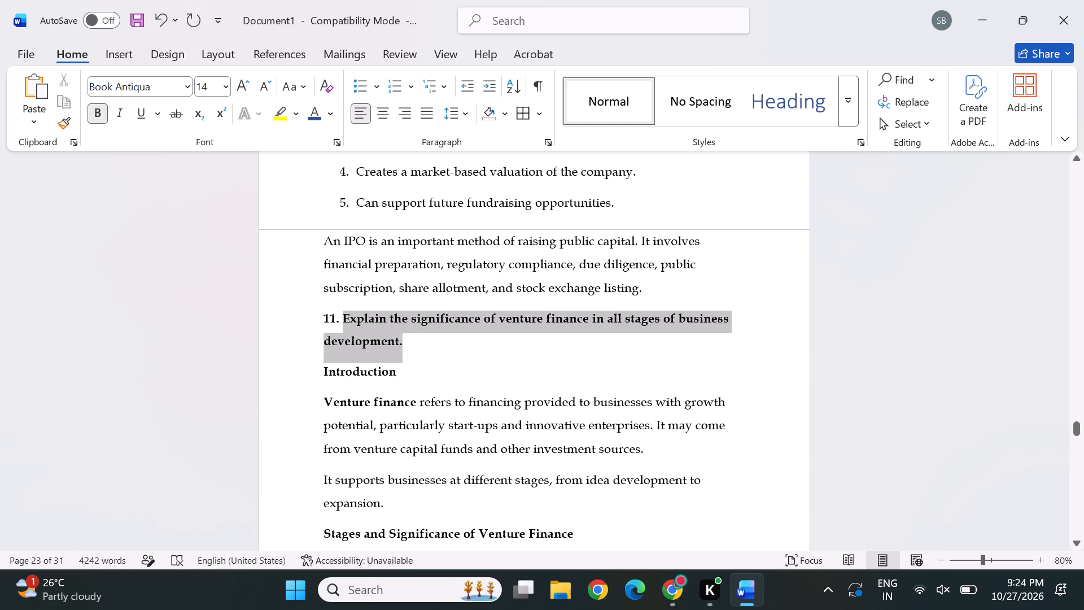
drag(308, 326, 307, 326)
click(370, 302)
Delete the "Introduction" heading under question 11.
drag(409, 367, 335, 364)
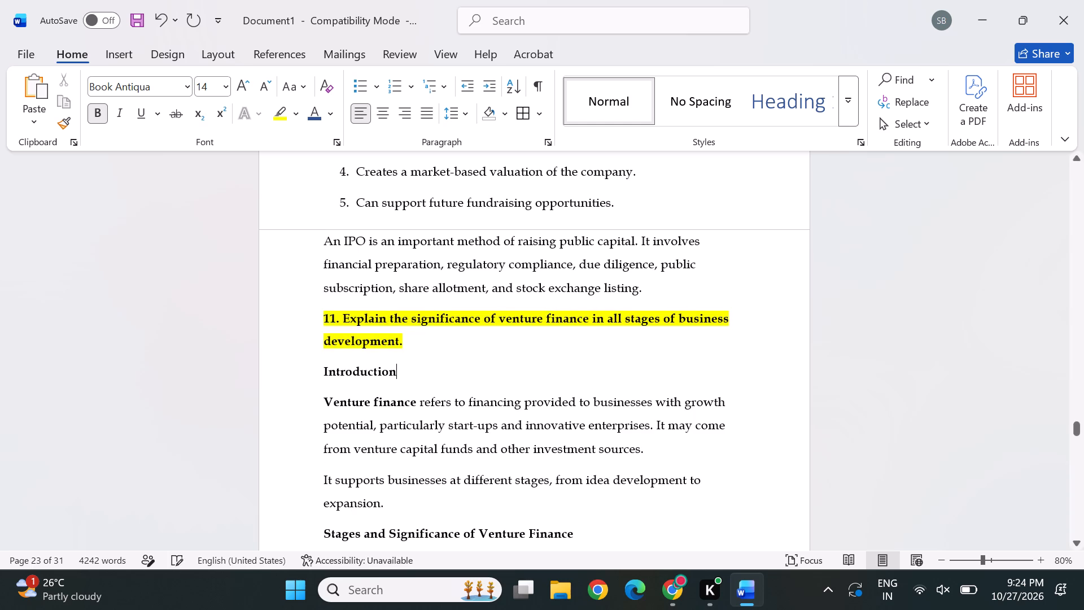
drag(335, 364, 304, 364)
key(Delete)
Highlight the "Stages and Significance of Venture Finance" heading in question 11's answer in yellow.
scroll(437, 438, down, 1)
right_click(437, 438)
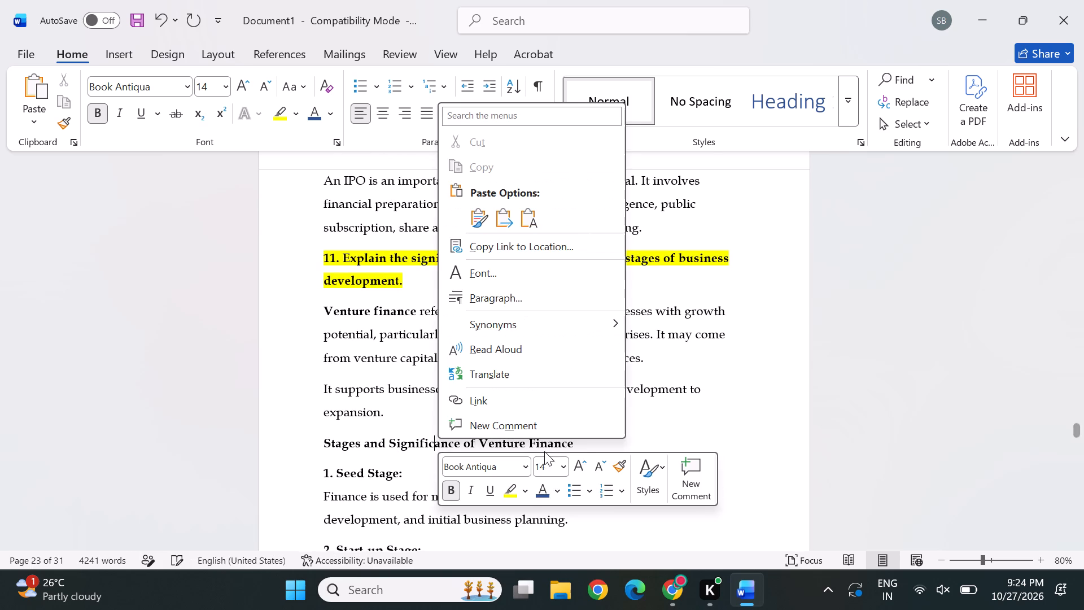
click(708, 417)
drag(589, 441, 405, 448)
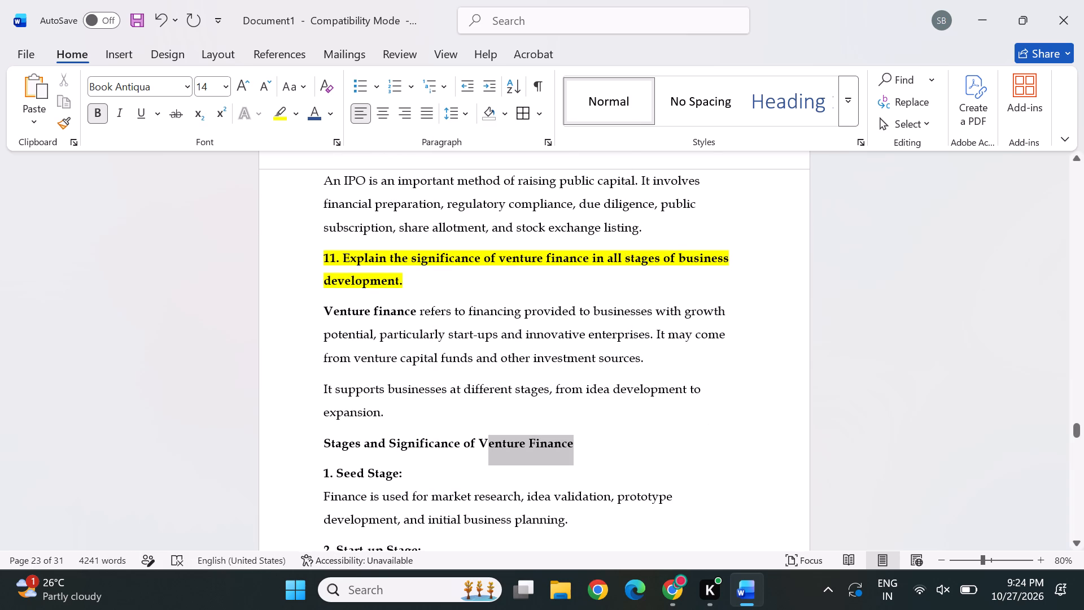
drag(405, 448, 308, 449)
click(378, 416)
Highlight the "Importance of Venture Finance" heading in question 11's answer in yellow.
scroll(470, 486, down, 1)
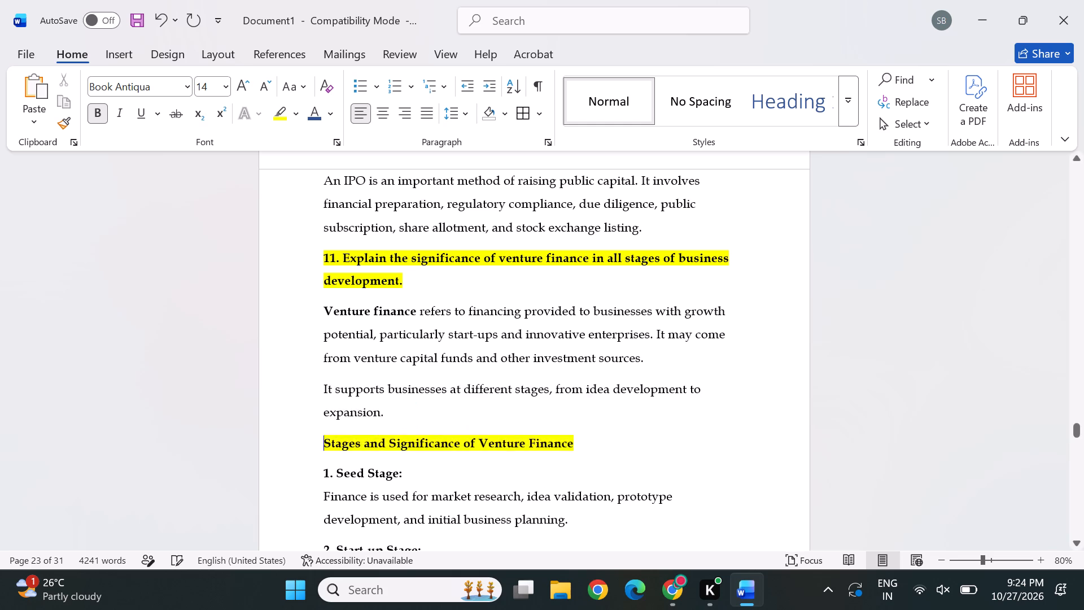
scroll(470, 486, down, 1)
drag(518, 396, 495, 395)
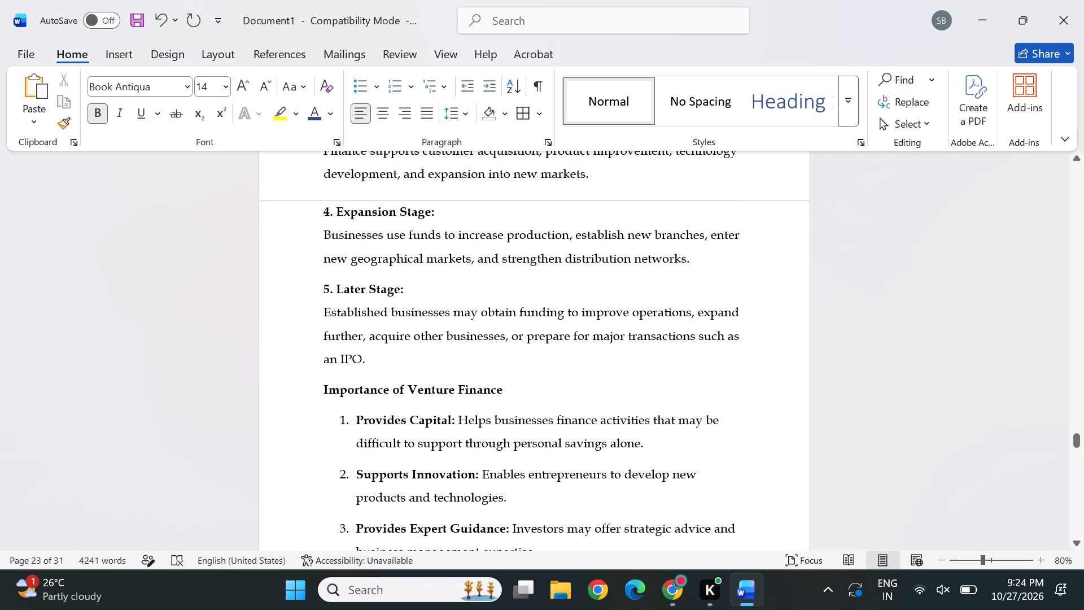
drag(495, 395, 311, 385)
click(379, 355)
scroll(415, 433, down, 1)
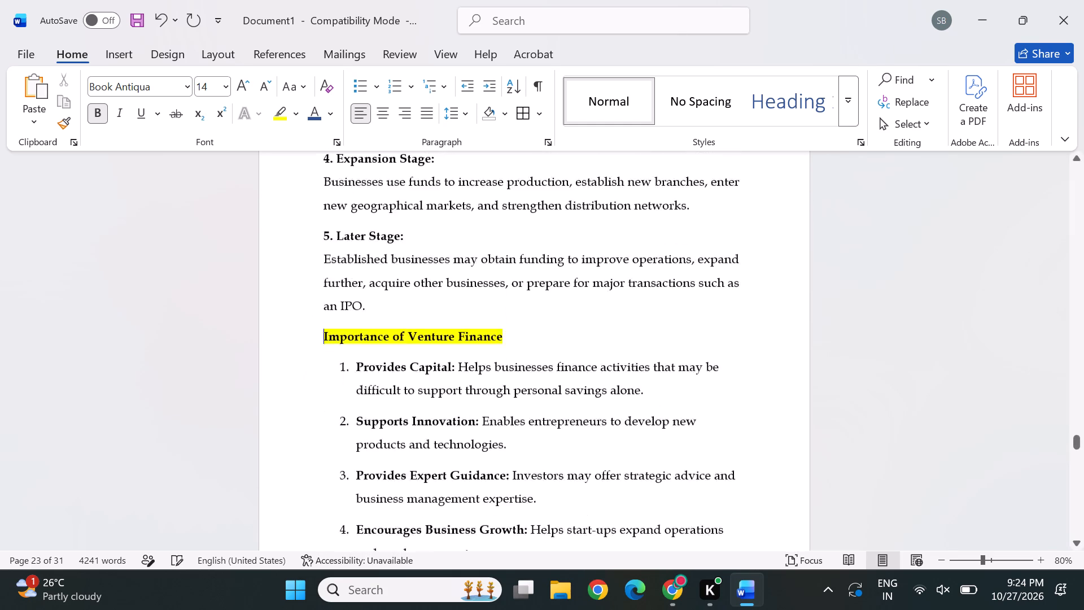
Highlight the "Example" heading in question 11's answer in yellow.
scroll(415, 433, down, 1)
drag(403, 341, 307, 343)
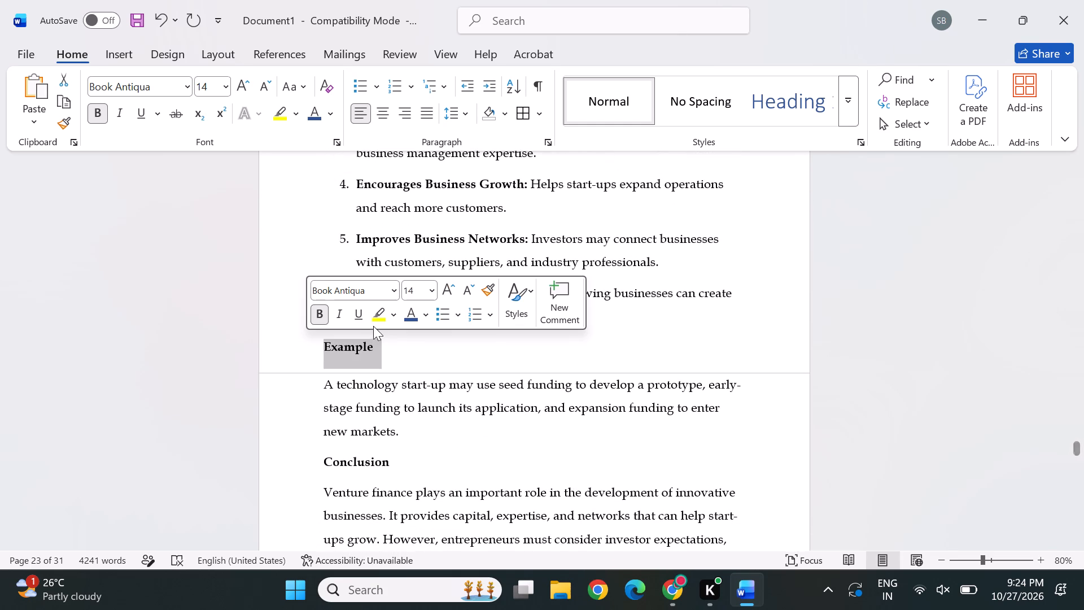
click(374, 322)
Delete the "Conclusion" heading in question 11's answer.
scroll(419, 437, down, 1)
drag(399, 361, 382, 360)
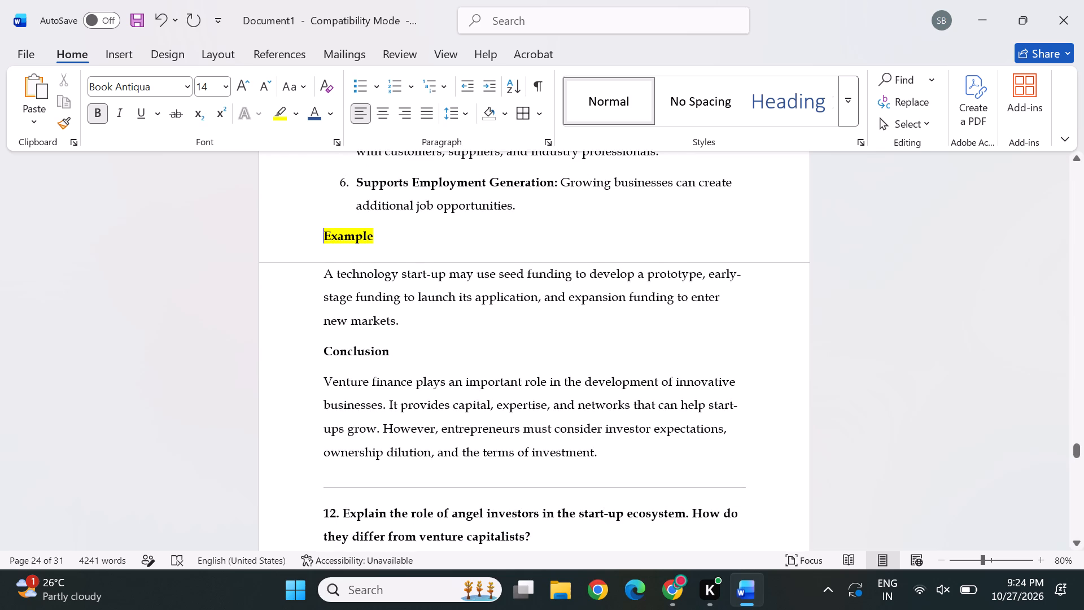
drag(382, 360, 322, 352)
key(Delete)
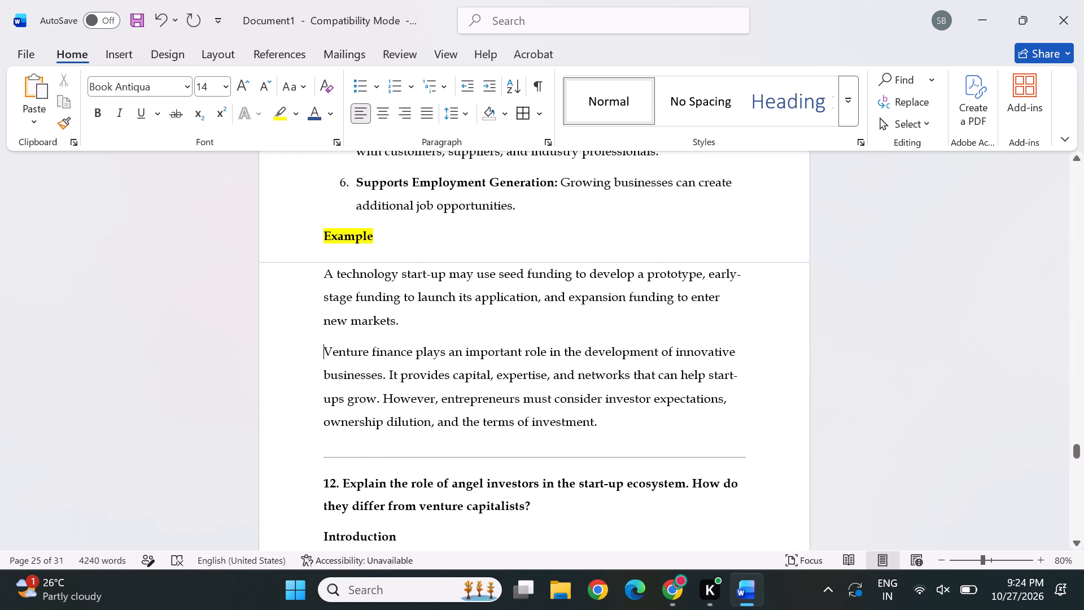
Remove the divider line and its empty paragraph between question 11's answer and question 12.
click(461, 455)
key(Delete)
key(Delete)
Highlight question 12, on the role of angel investors and how they differ from venture capitalists, in yellow.
drag(552, 476, 314, 451)
click(385, 426)
Delete the "Introduction" heading under question 12.
scroll(425, 508, down, 1)
drag(435, 349, 237, 340)
key(Delete)
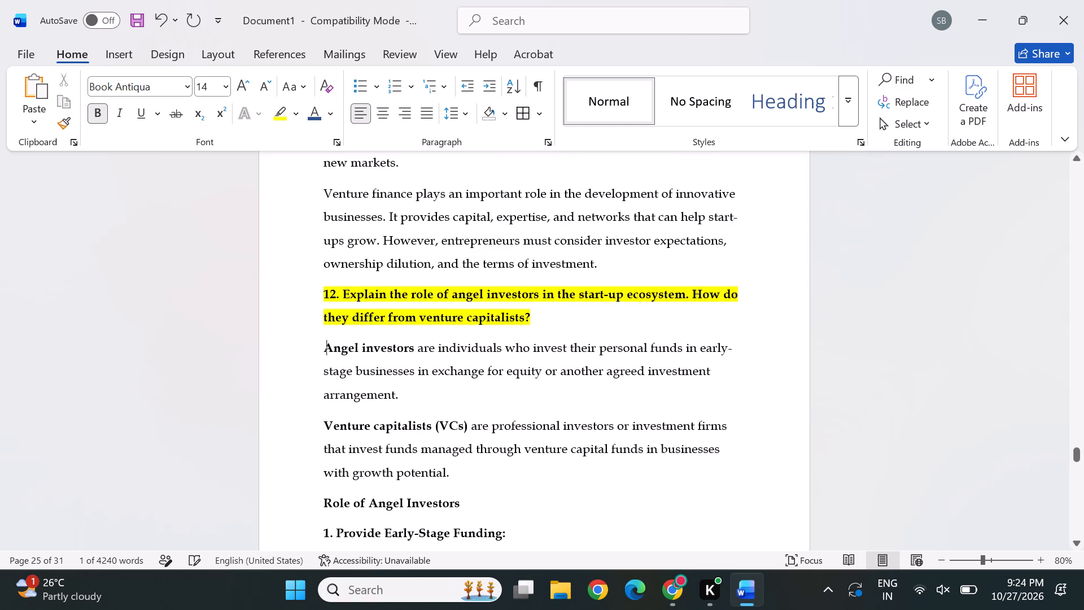
Highlight the "Role of Angel Investors" heading in question 12's answer in yellow.
scroll(541, 461, down, 1)
drag(484, 384, 317, 381)
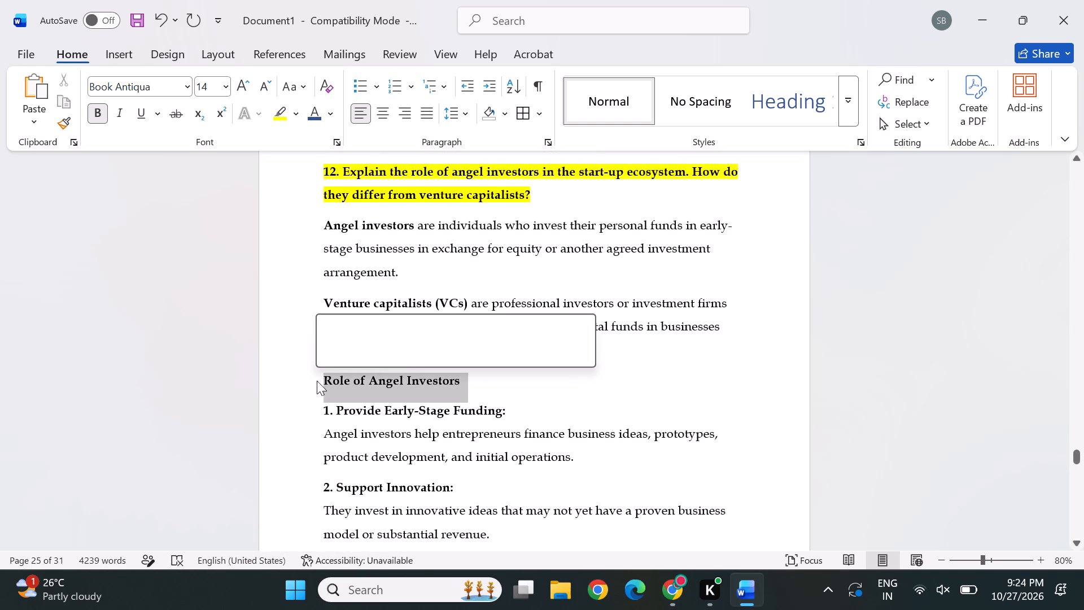
click(381, 351)
Highlight the "Difference Between Angel Investors and Venture Capitalists" heading in question 12's answer in yellow.
scroll(468, 476, down, 2)
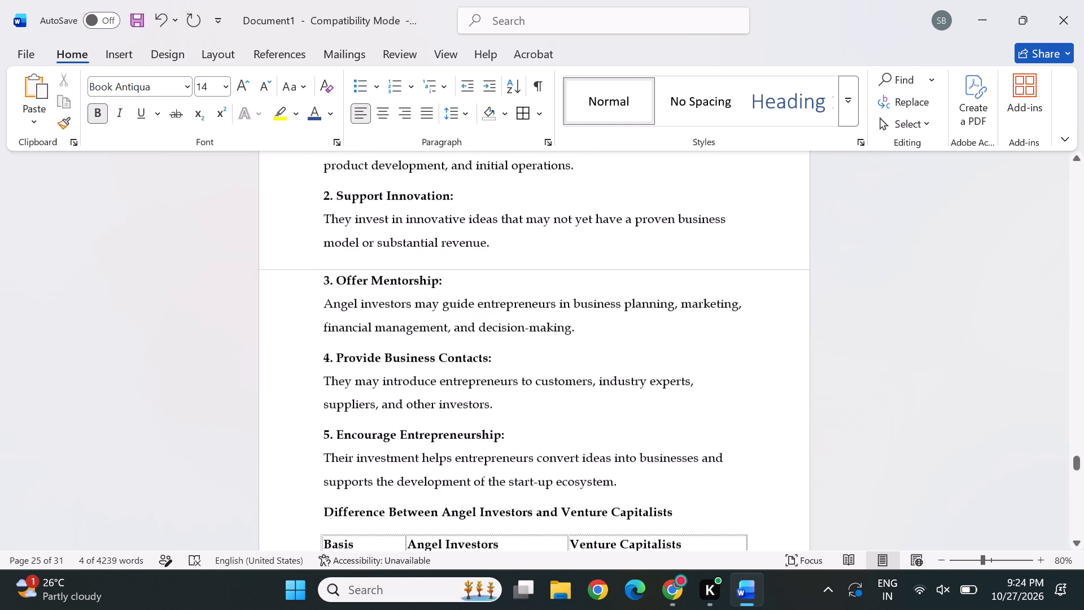
scroll(480, 433, down, 1)
drag(704, 363, 510, 368)
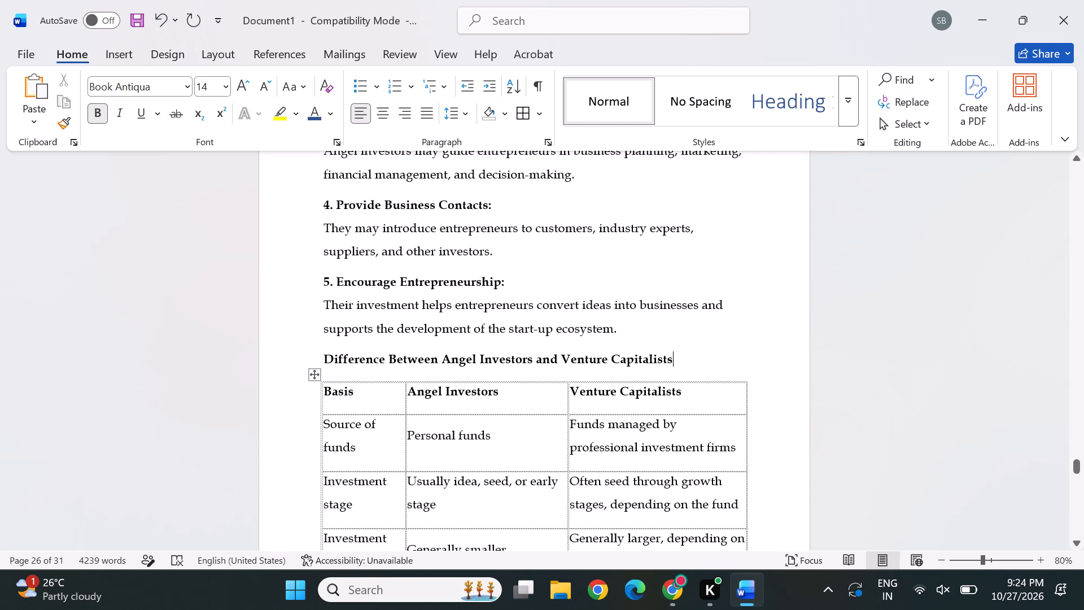
drag(510, 368, 304, 357)
click(375, 338)
Set the line spacing of the whole angel investors versus venture capitalists comparison table to 1.0.
scroll(438, 424, down, 1)
scroll(489, 425, down, 1)
scroll(483, 327, up, 1)
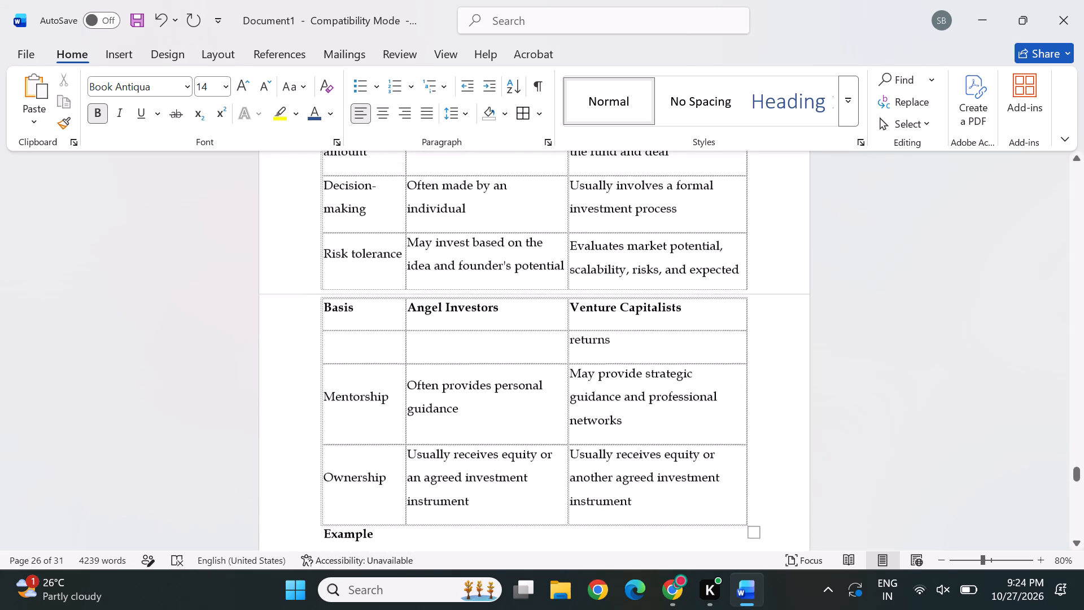
scroll(483, 327, up, 1)
scroll(611, 389, down, 1)
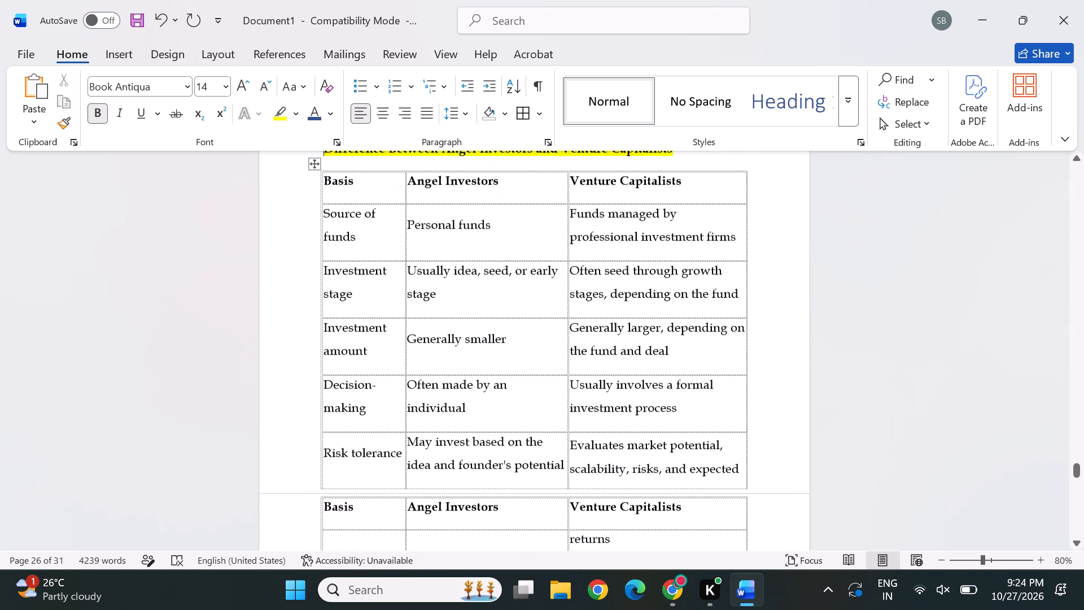
drag(330, 181, 650, 528)
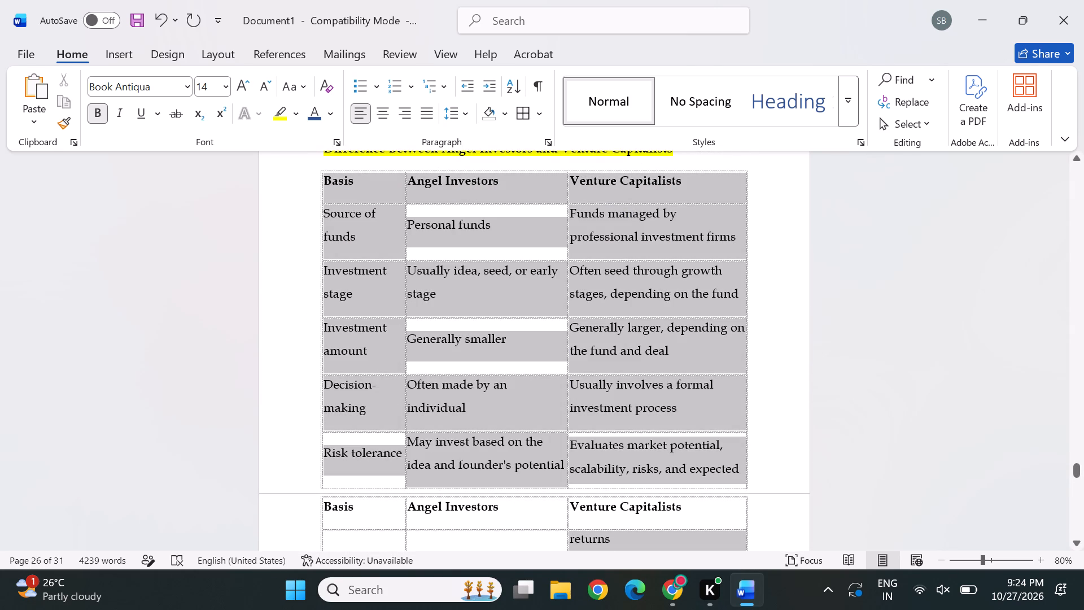
drag(650, 528, 649, 391)
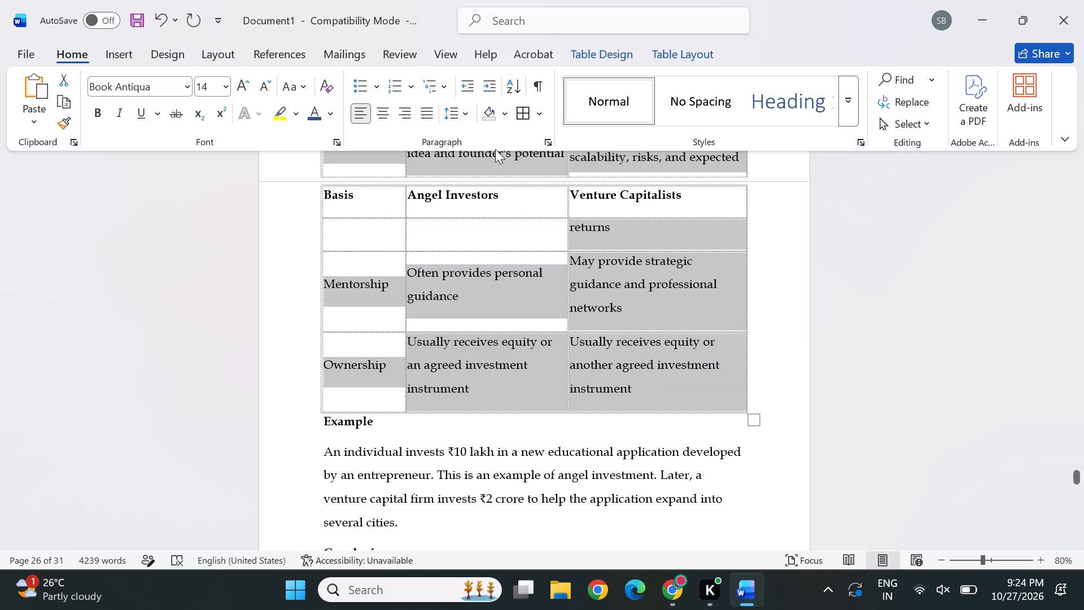
click(461, 118)
click(463, 137)
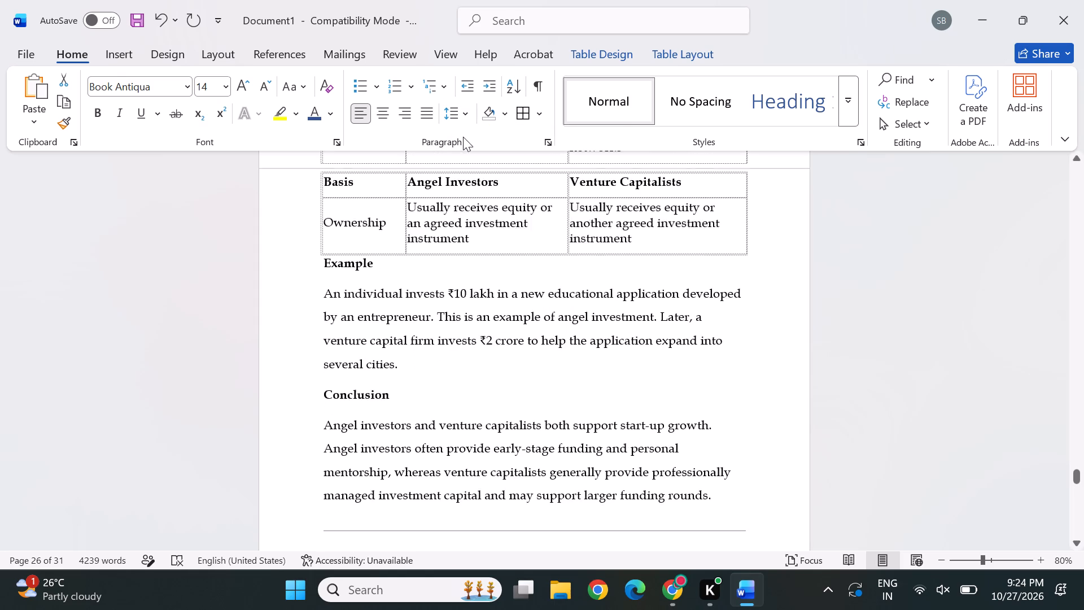
scroll(605, 295, up, 1)
click(188, 265)
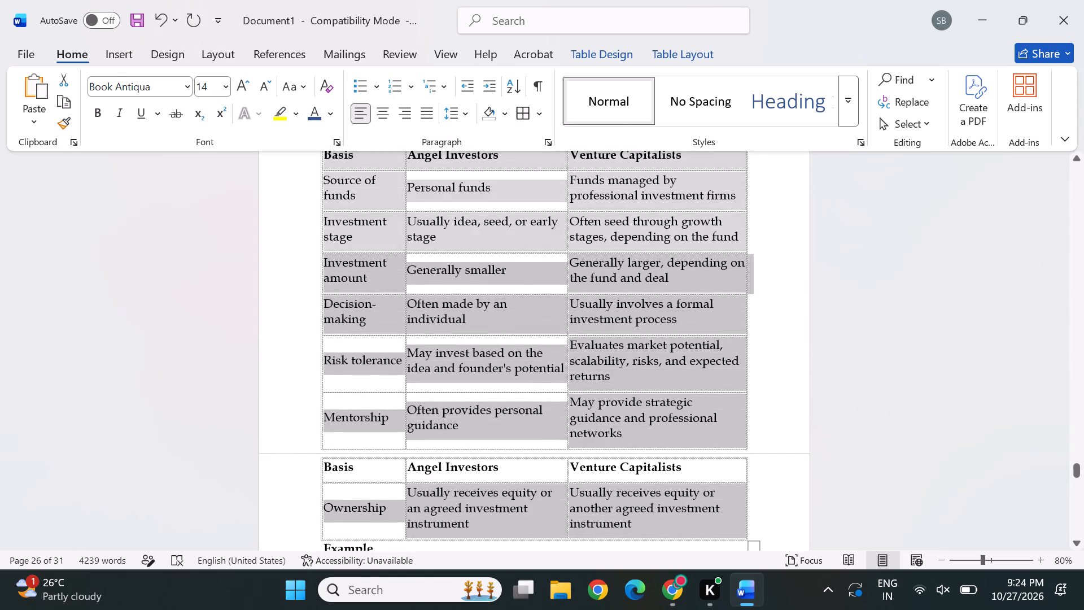
scroll(488, 387, down, 1)
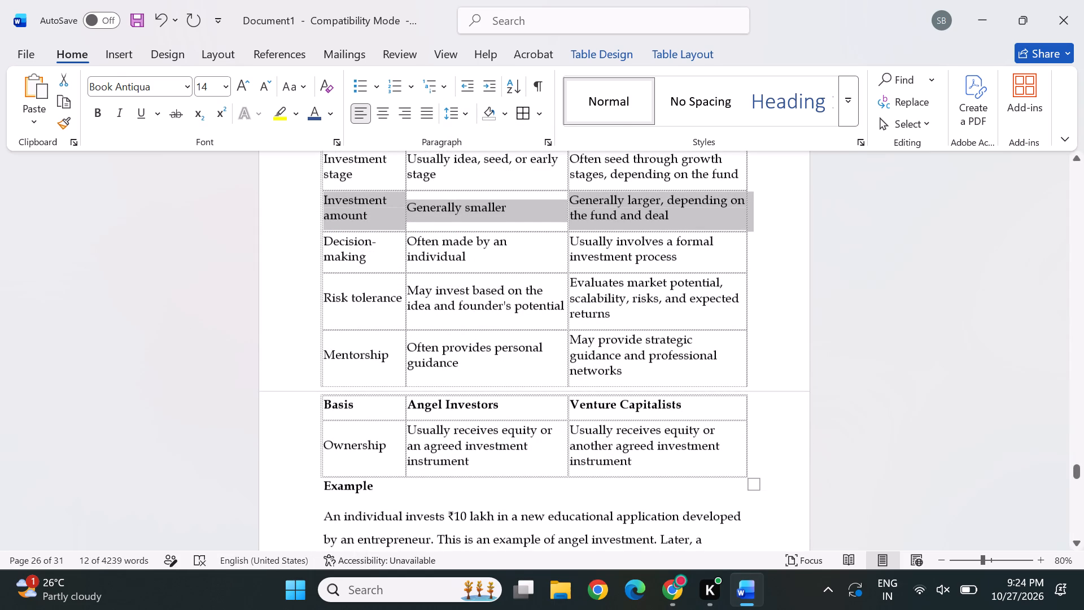
scroll(345, 292, up, 1)
scroll(439, 304, up, 1)
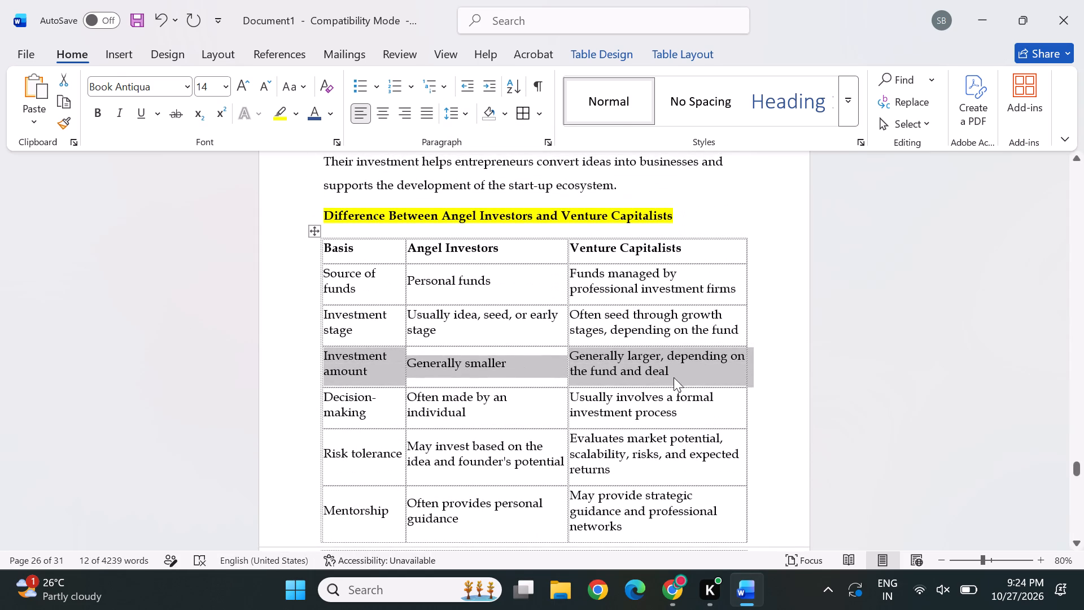
click(674, 377)
Set the line spacing of the two paragraphs defining angel investors and venture capitalists under question 12 to 1.0.
scroll(725, 277, up, 1)
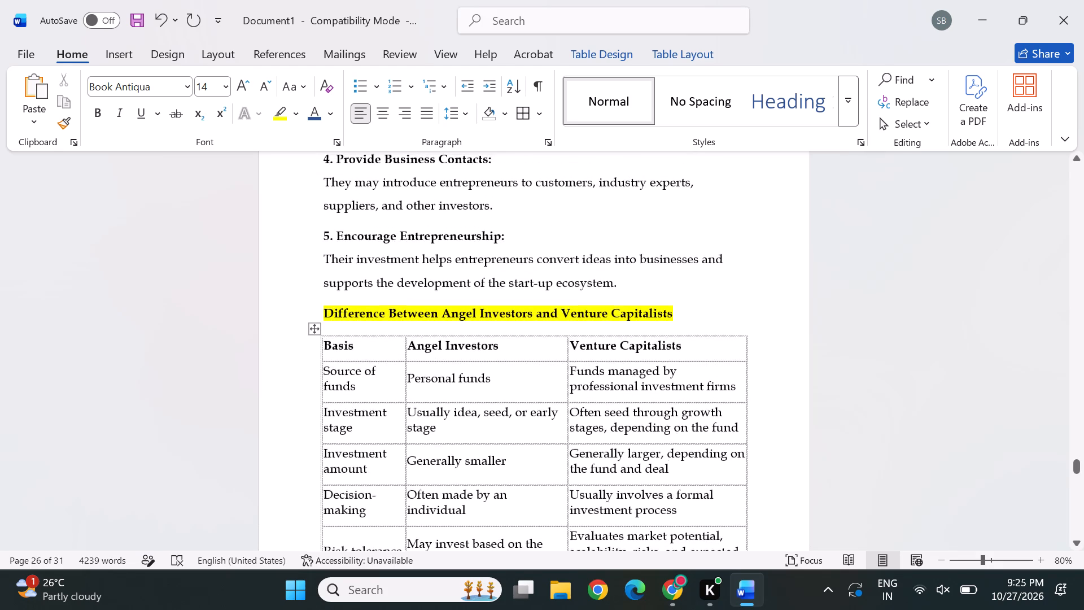
scroll(648, 297, down, 1)
scroll(648, 297, up, 3)
scroll(466, 300, up, 1)
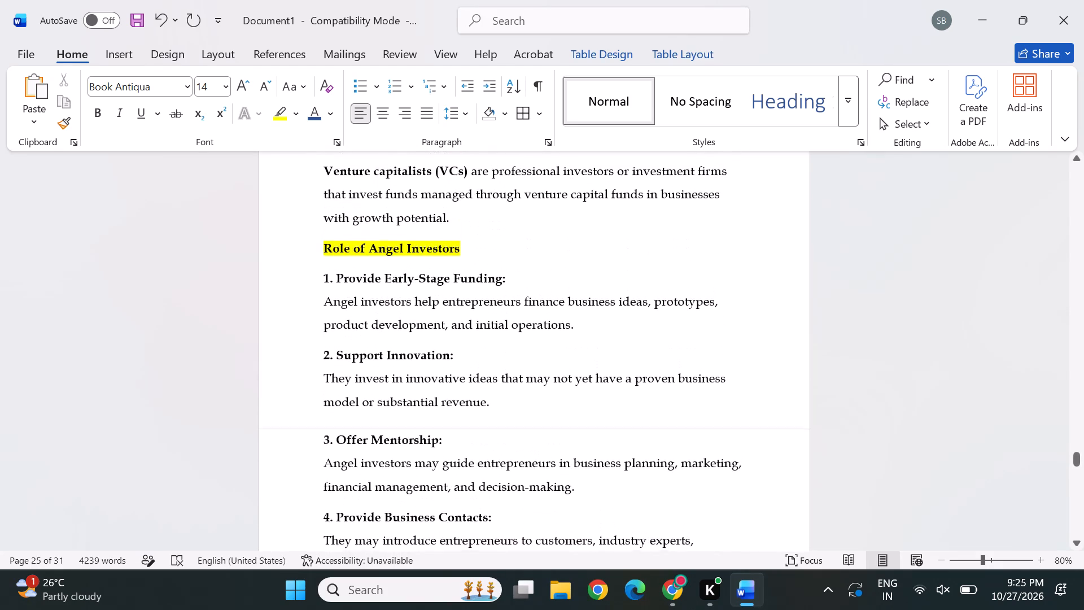
scroll(321, 276, down, 1)
scroll(321, 276, up, 1)
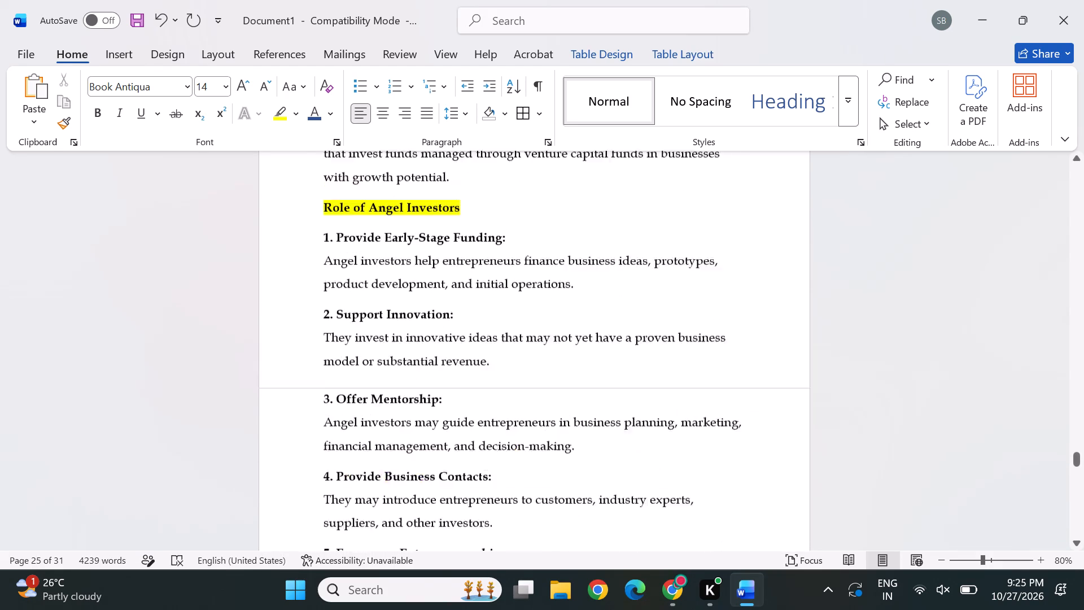
scroll(321, 276, up, 1)
drag(467, 419, 325, 298)
click(461, 116)
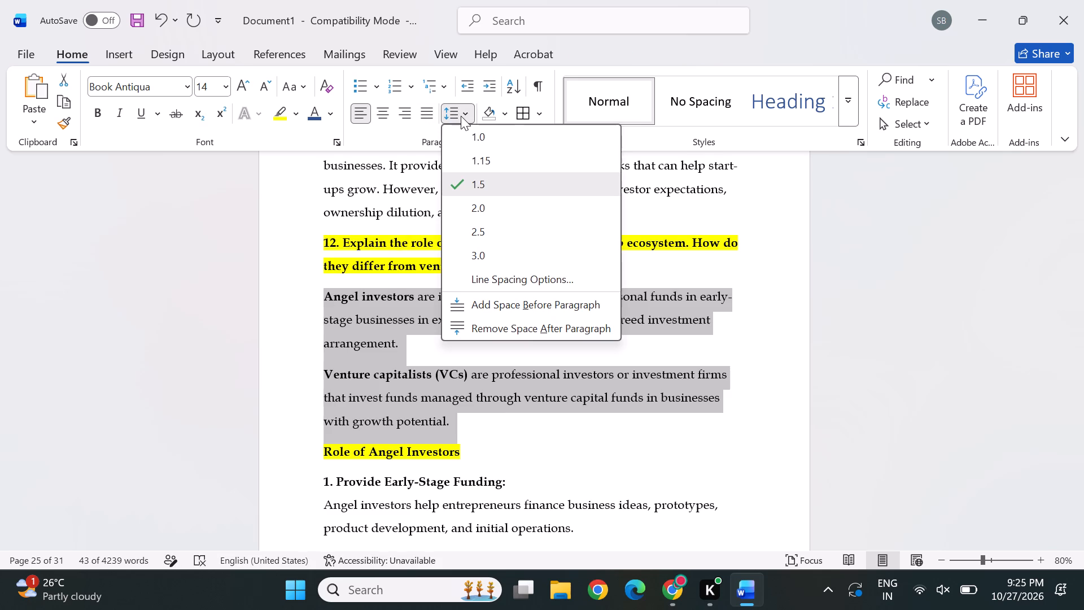
click(484, 142)
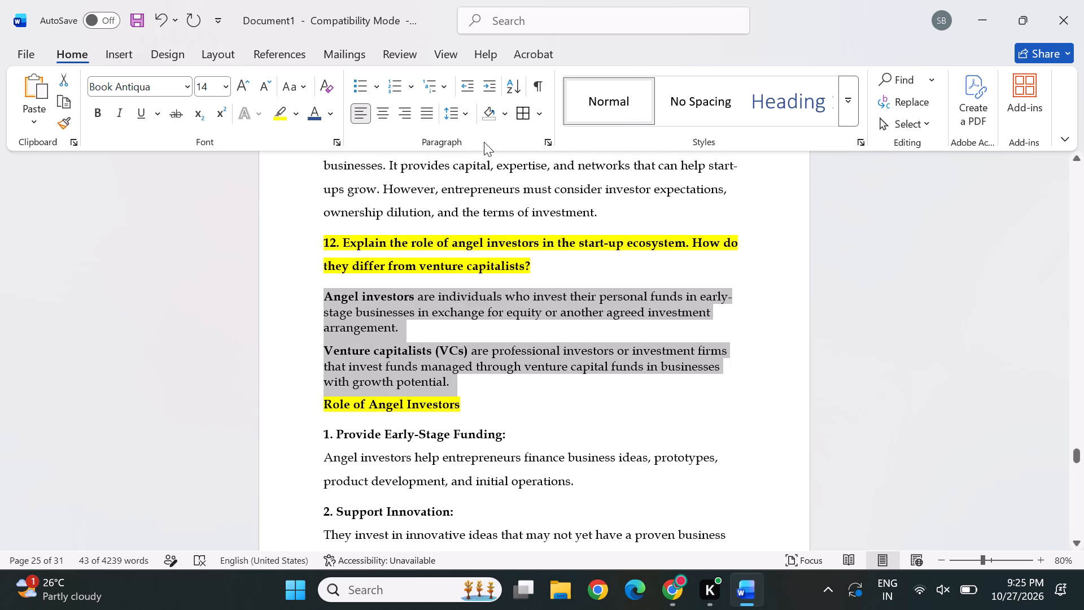
click(580, 390)
Insert a blank line between the comparison table and the "Example" heading in question 12's answer.
scroll(580, 390, down, 2)
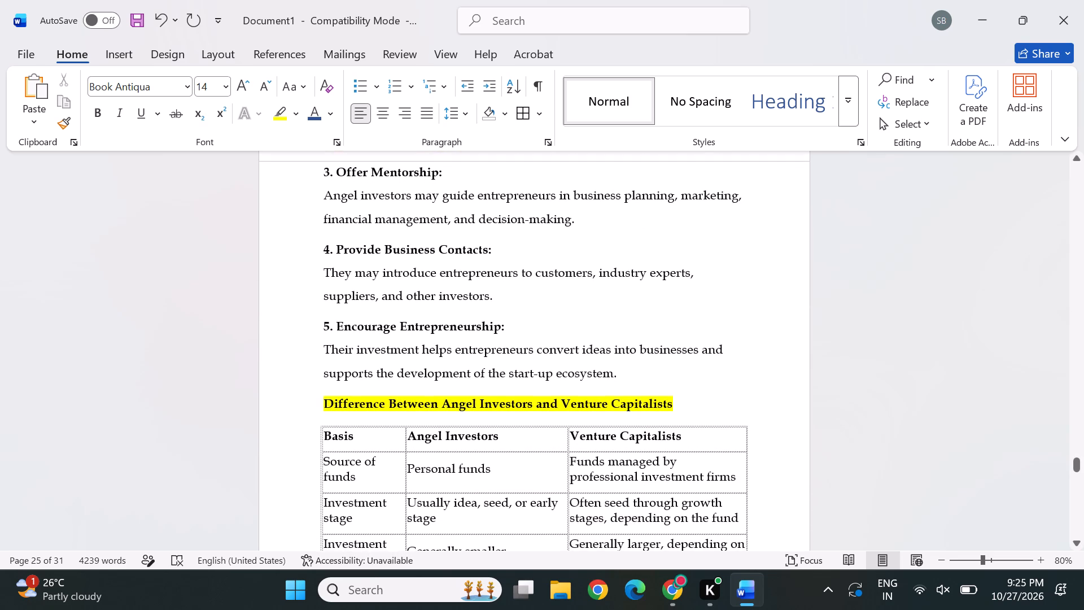
scroll(583, 430, down, 3)
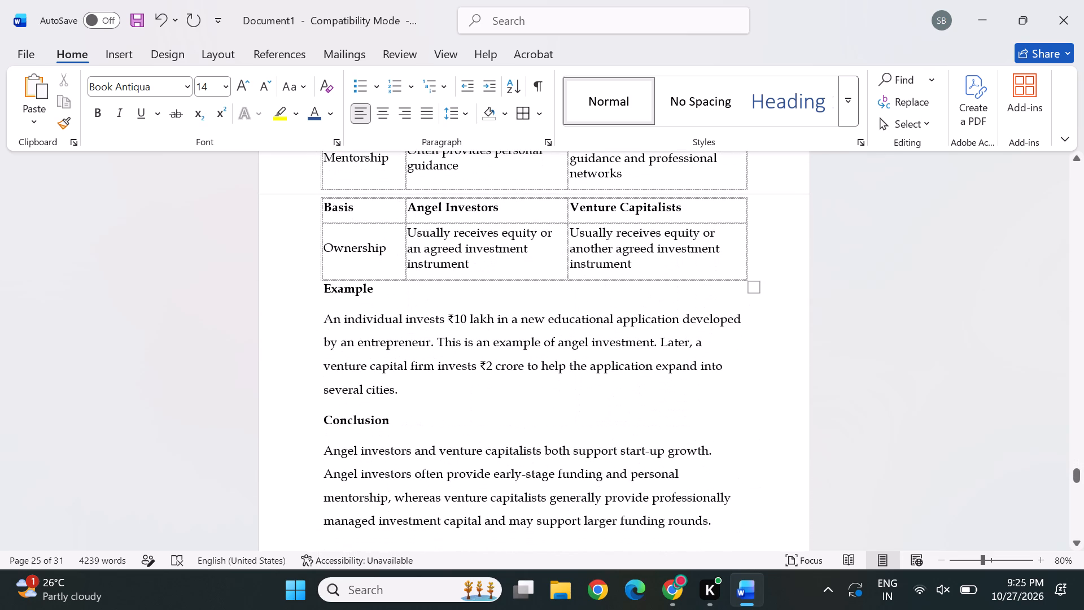
click(318, 287)
key(Return)
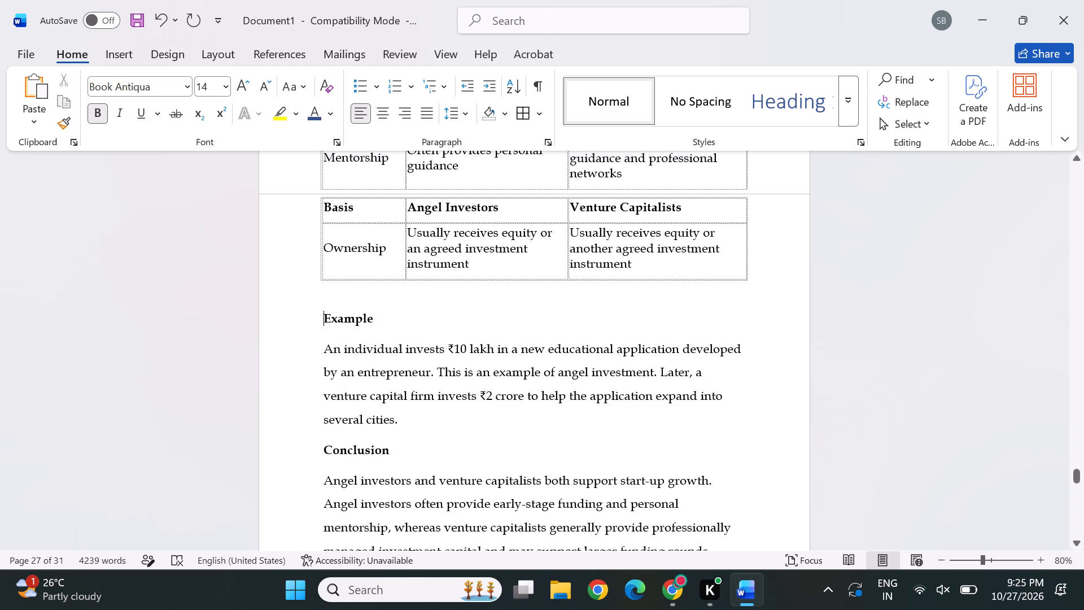
Highlight the "Example" heading in question 12's answer in yellow.
drag(386, 312, 312, 323)
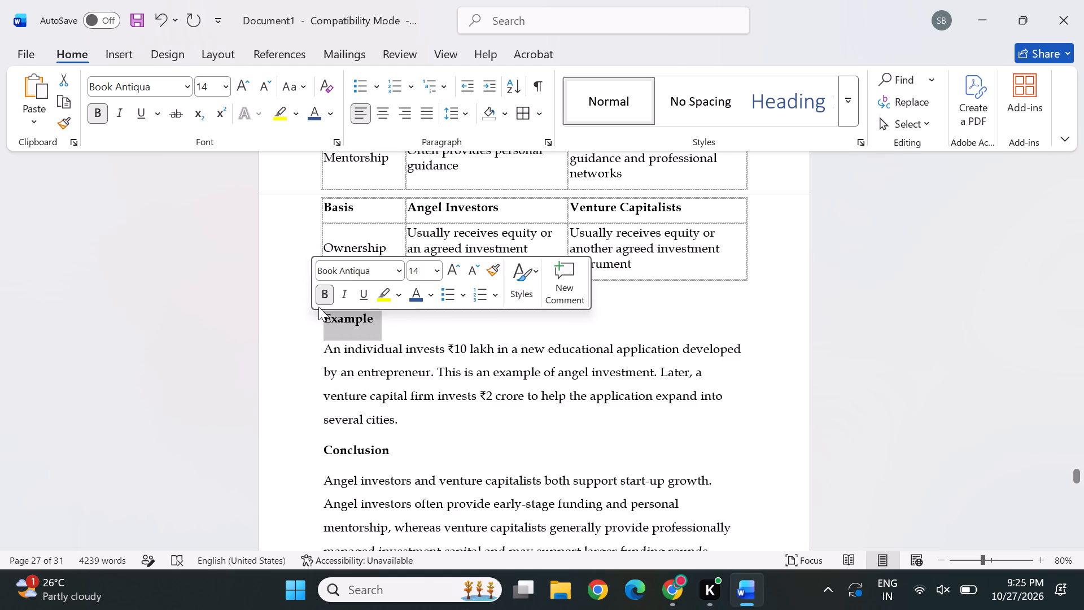
click(387, 297)
Delete the "Conclusion" heading in question 12's answer.
scroll(386, 387, down, 1)
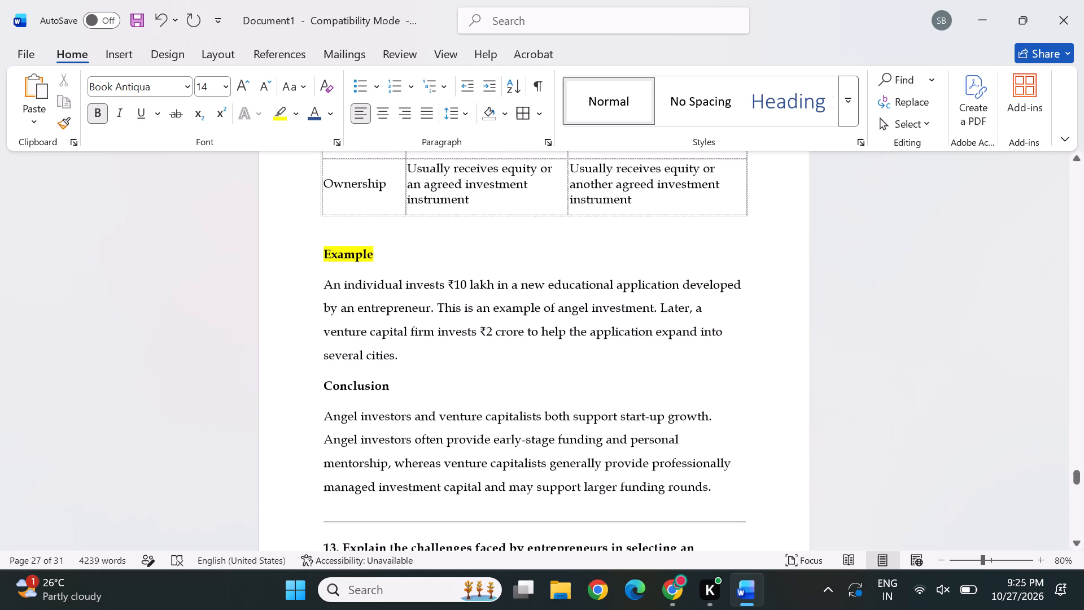
drag(399, 388, 316, 401)
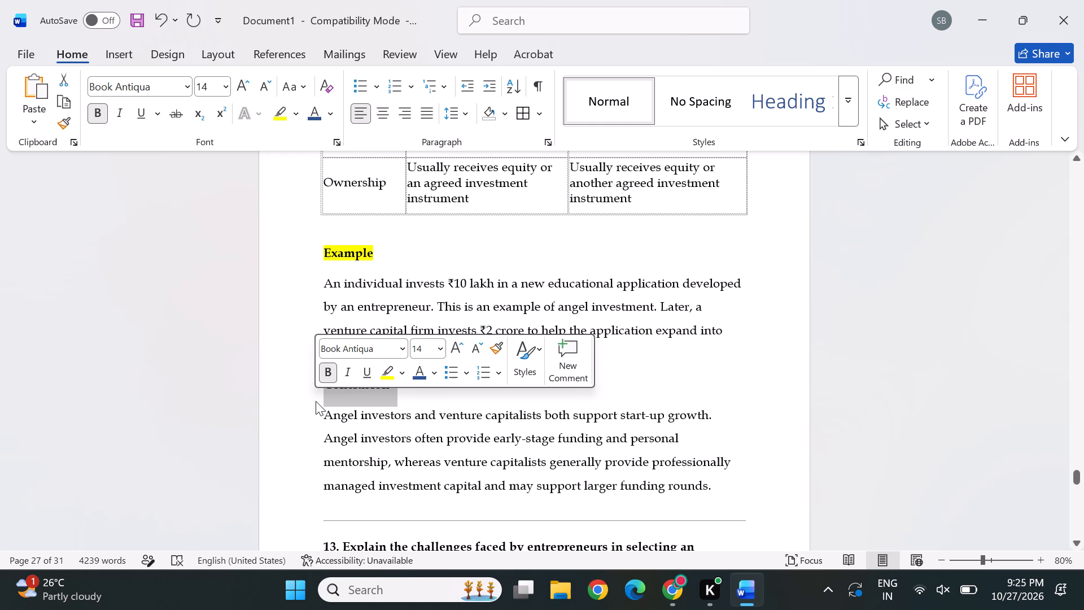
key(Delete)
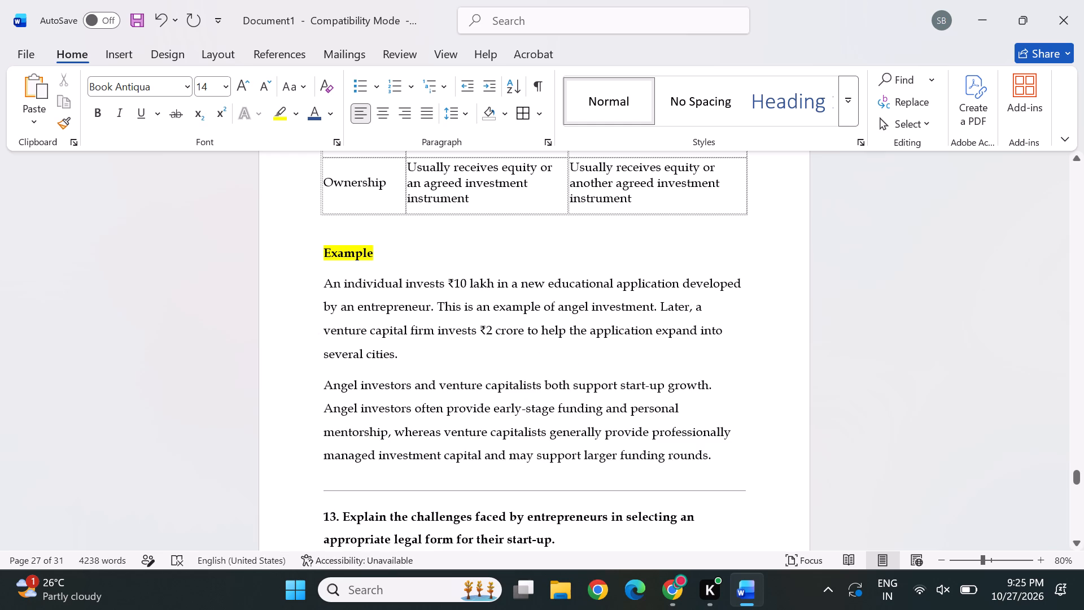
Remove the divider line and its empty paragraph between question 12's answer and question 13.
click(400, 489)
key(Delete)
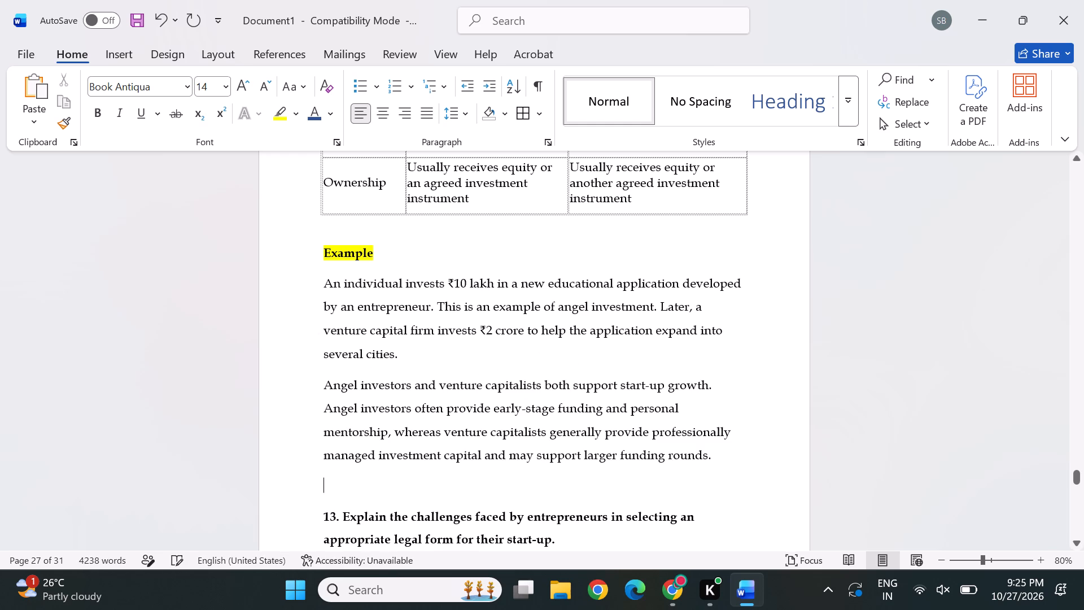
key(Delete)
Highlight question 13, on the challenges of selecting an appropriate legal form for a start-up, in yellow.
scroll(400, 489, down, 1)
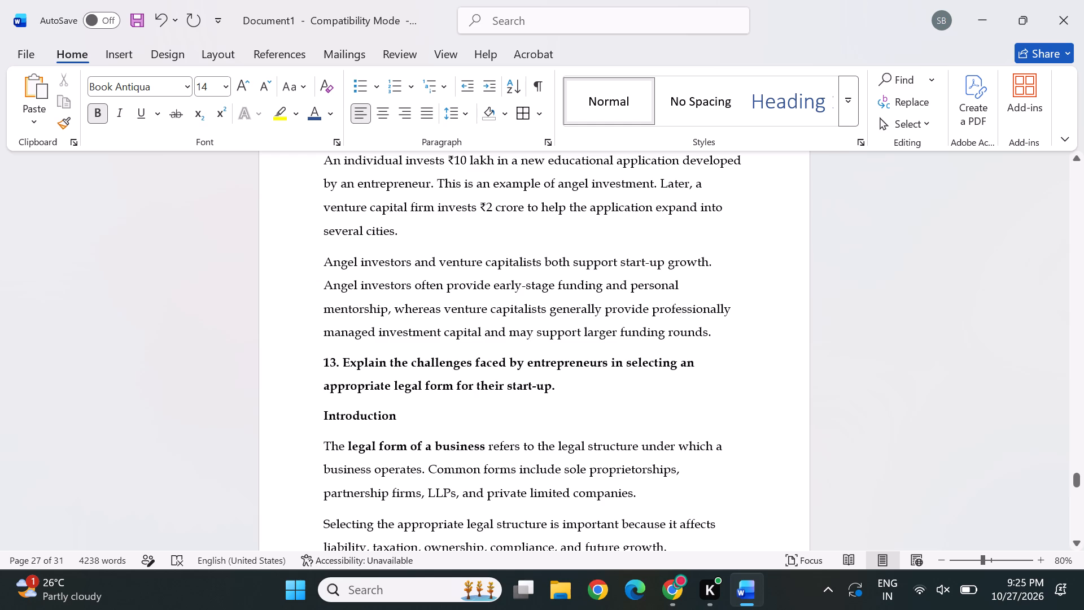
drag(562, 386, 329, 367)
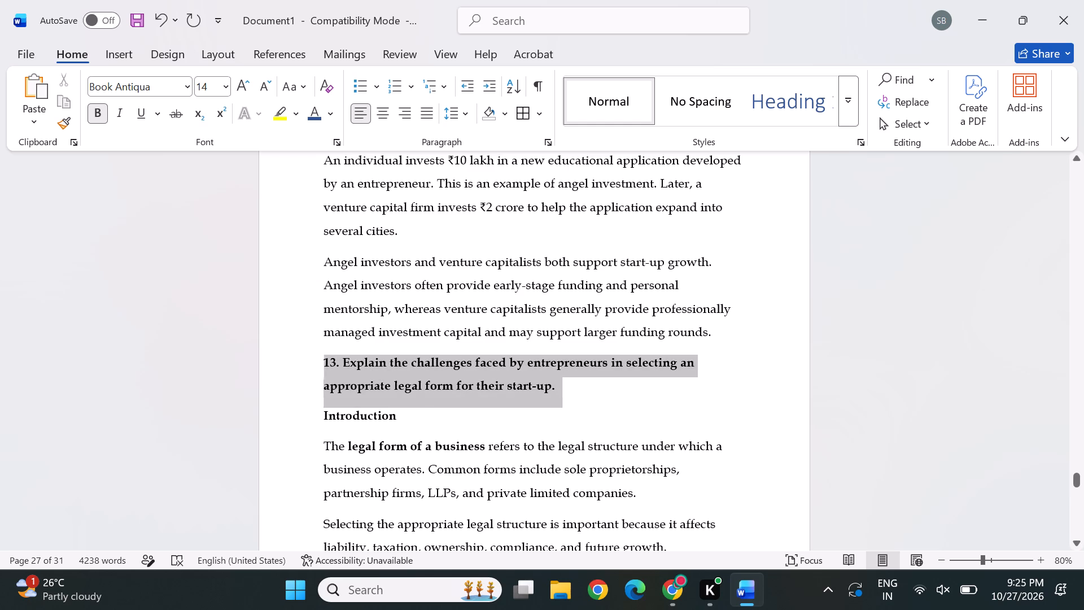
drag(329, 367, 322, 367)
click(395, 340)
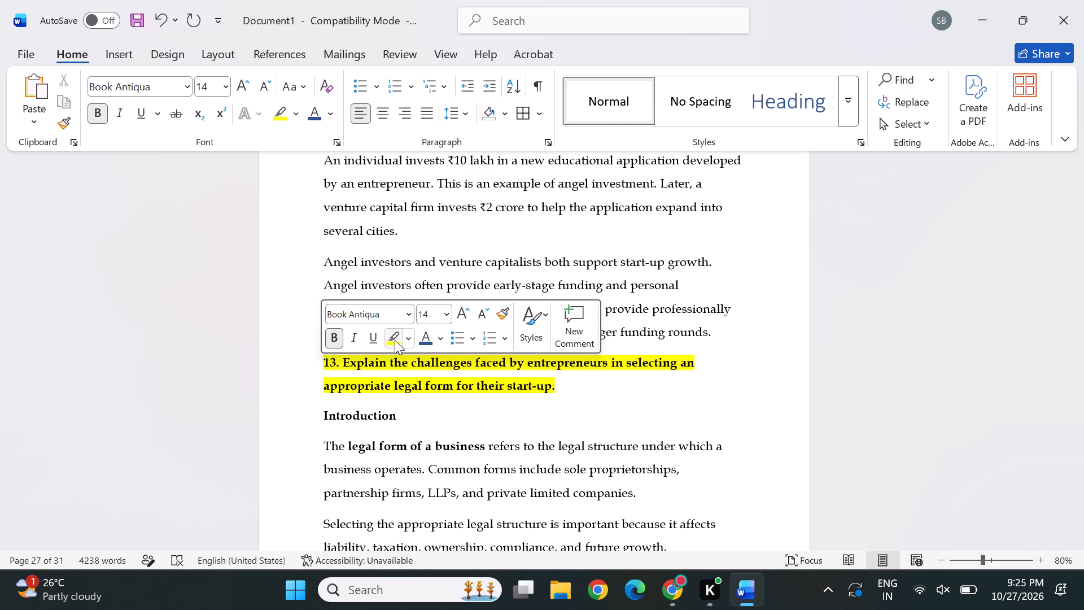
Delete the "Introduction" heading under question 13.
drag(422, 422, 312, 420)
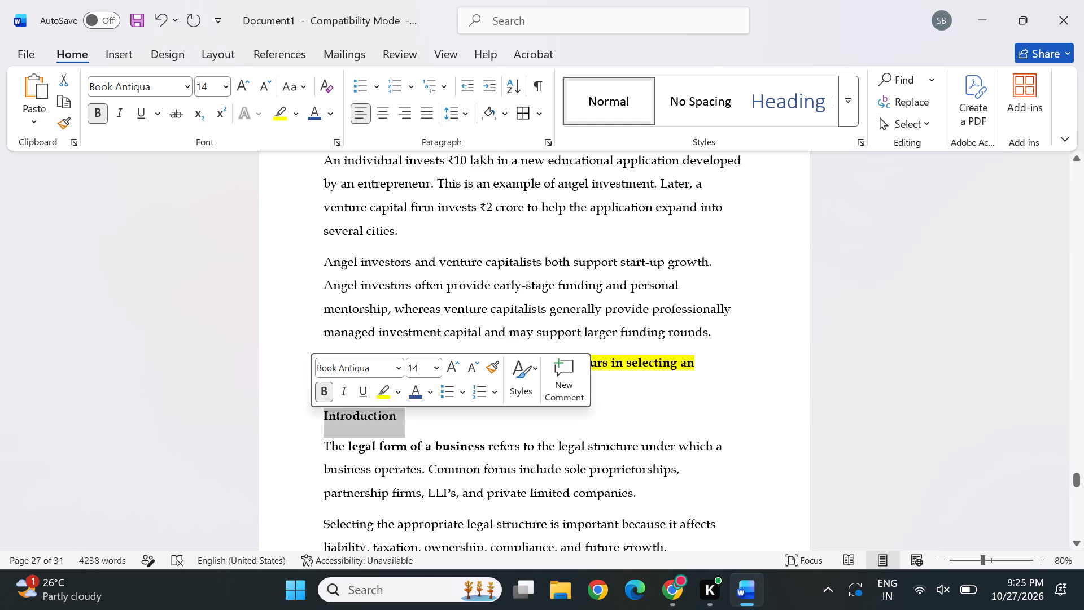
key(Delete)
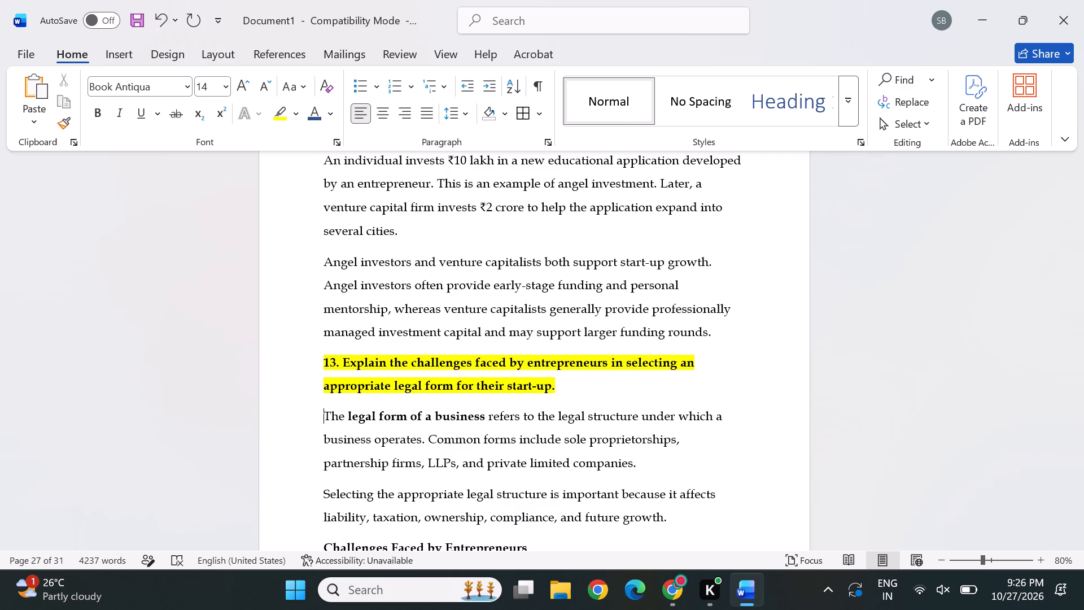
Highlight the "Challenges Faced by Entrepreneurs" heading in question 13's answer in yellow.
scroll(494, 509, down, 1)
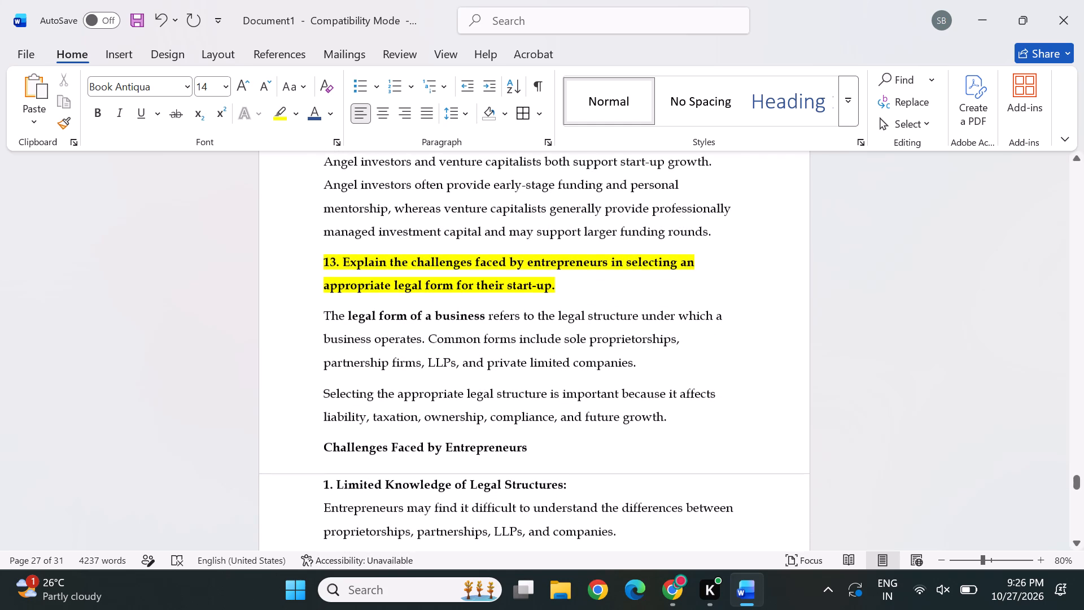
drag(539, 456, 325, 451)
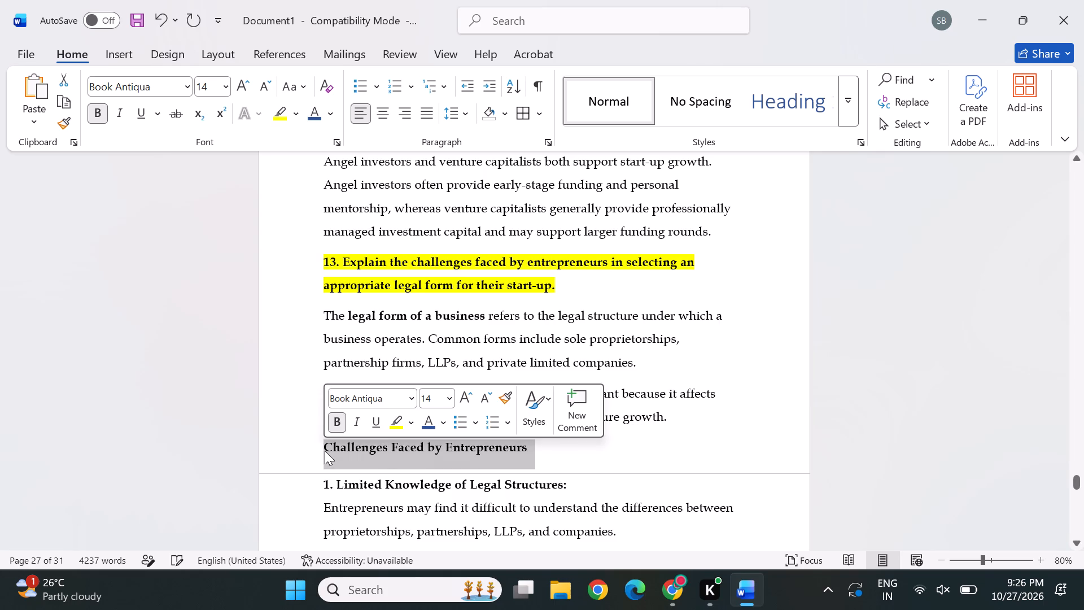
click(399, 416)
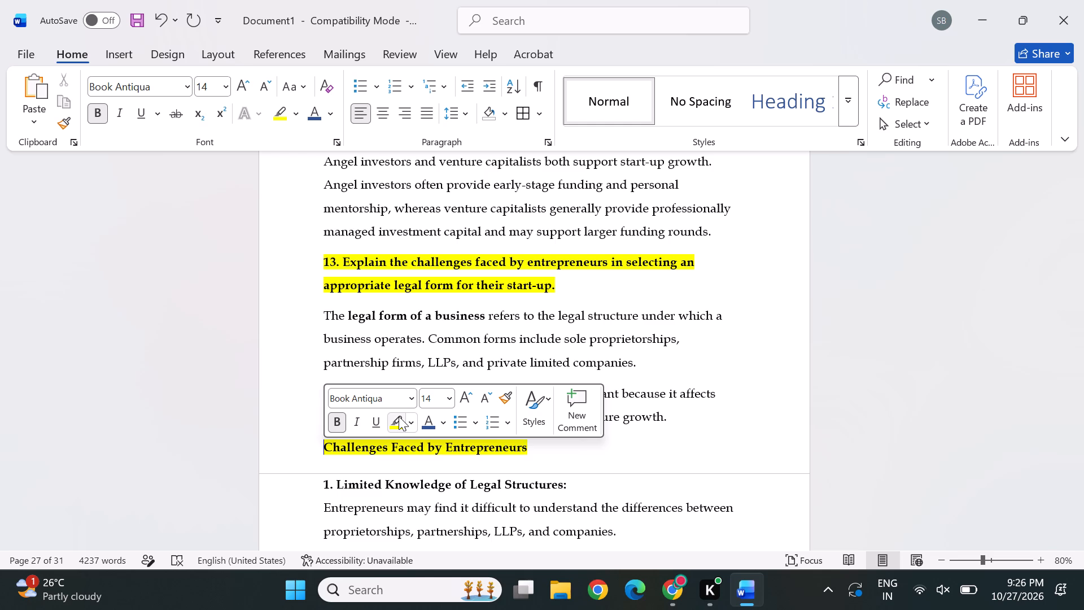
Highlight the "Example" heading in question 13's answer in yellow.
scroll(589, 499, down, 1)
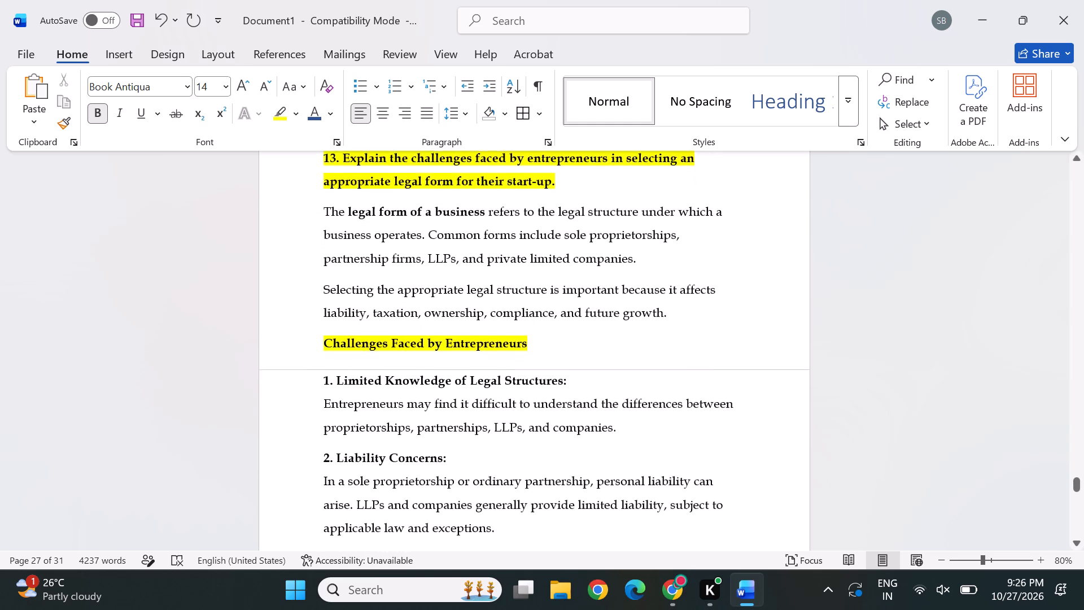
scroll(589, 499, down, 1)
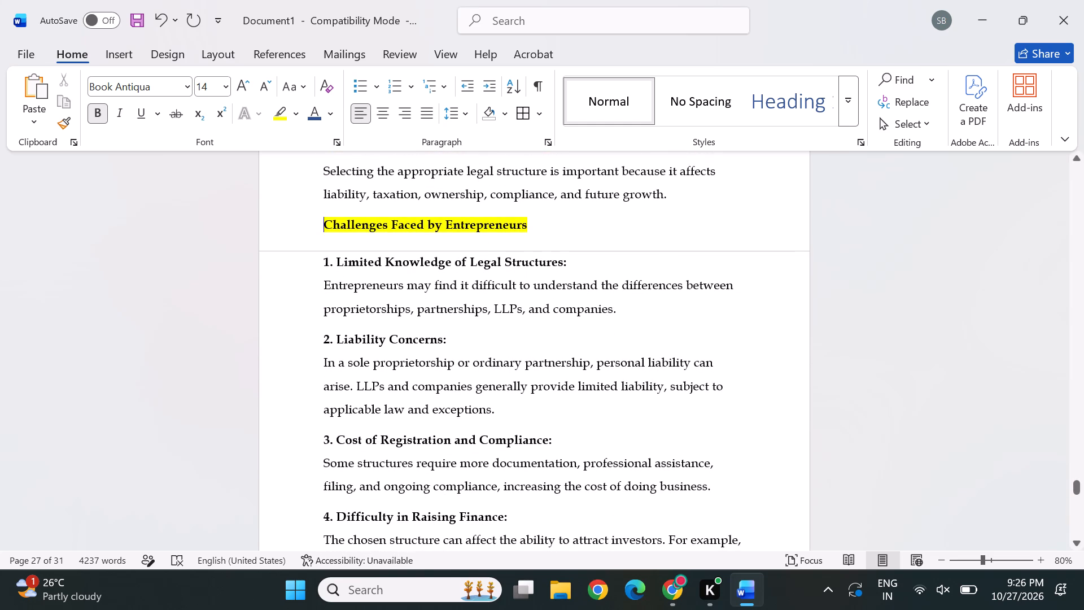
scroll(589, 499, down, 1)
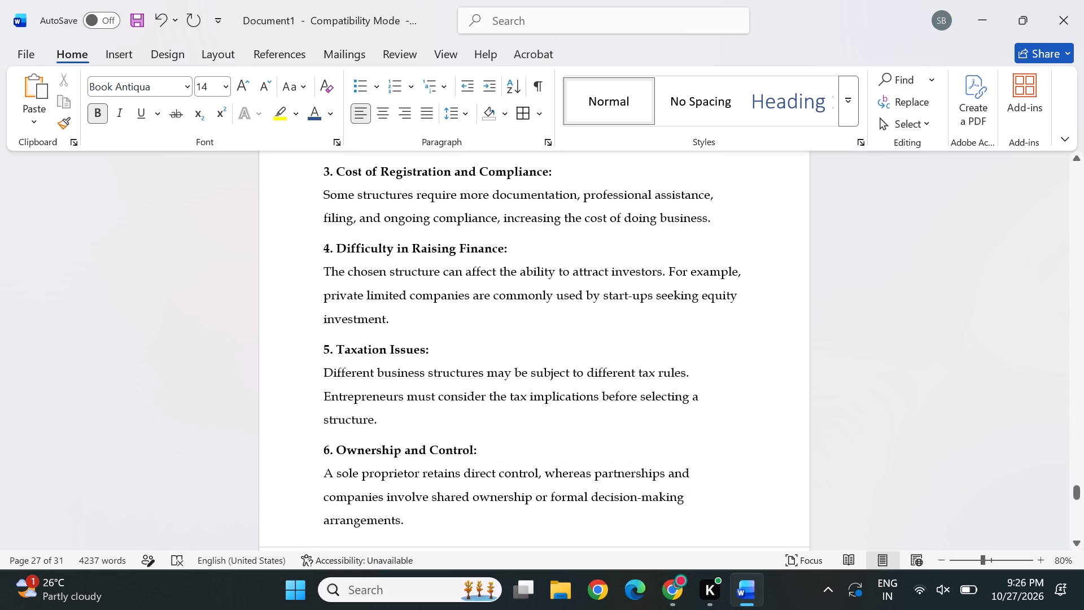
scroll(584, 461, down, 2)
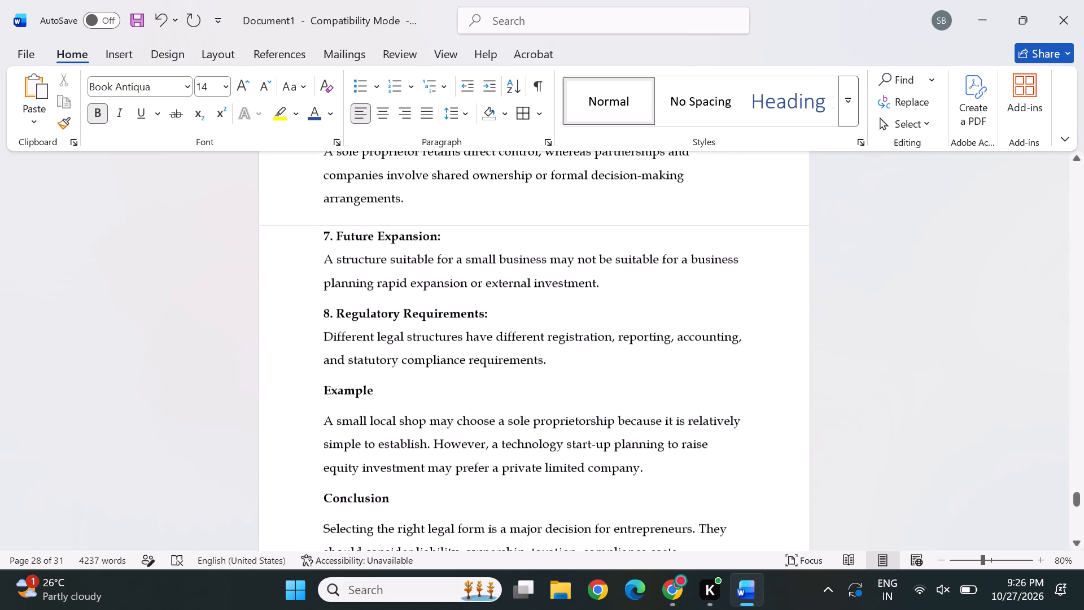
drag(395, 395, 313, 390)
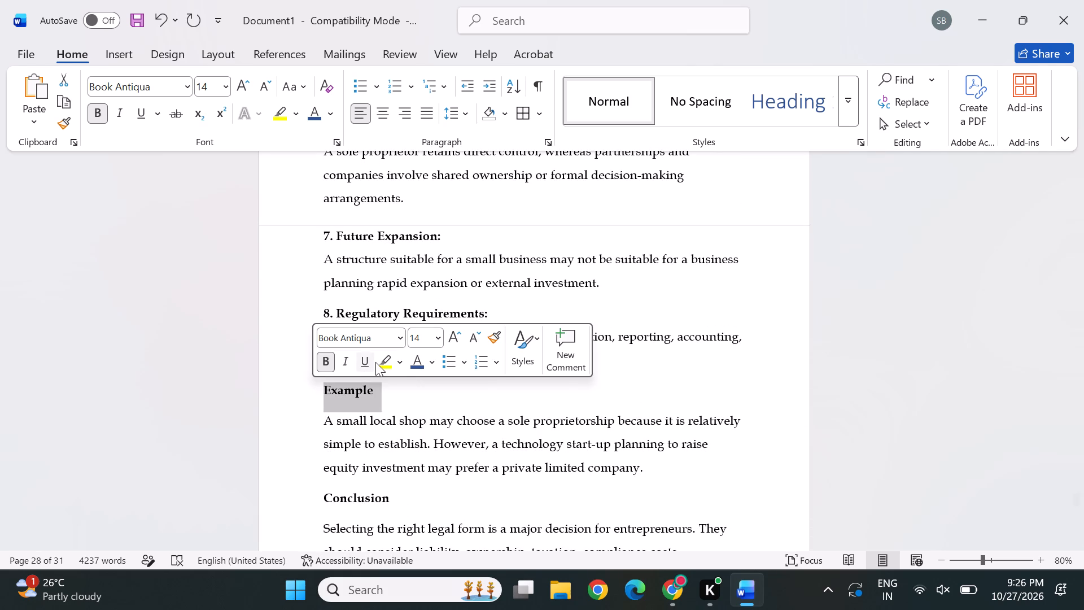
click(377, 362)
Delete the "Conclusion" heading in question 13's answer.
scroll(454, 445, down, 1)
scroll(475, 396, down, 1)
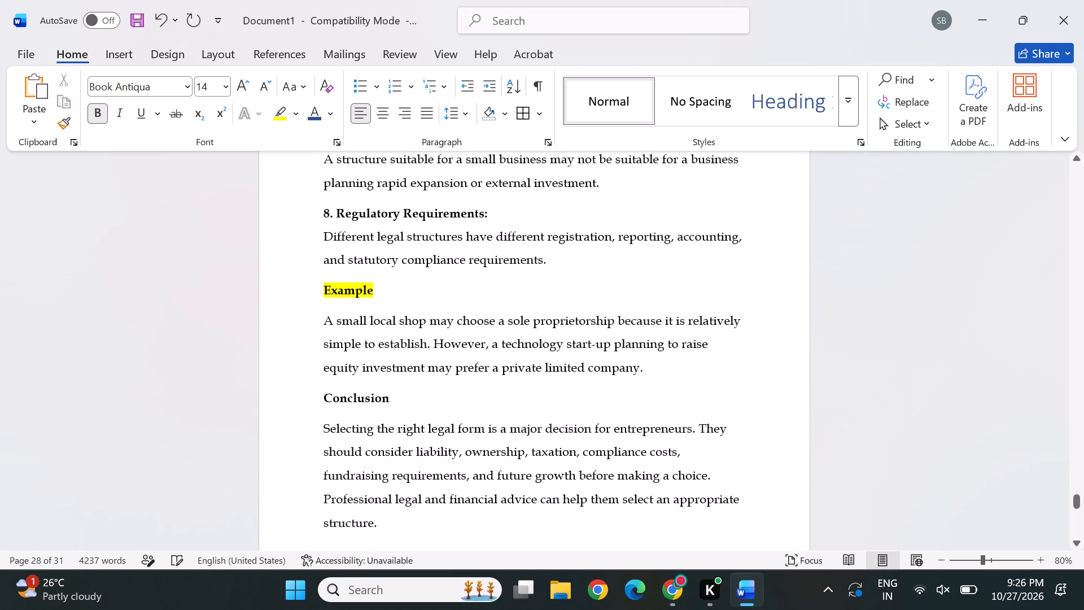
scroll(475, 396, down, 1)
drag(438, 311, 307, 295)
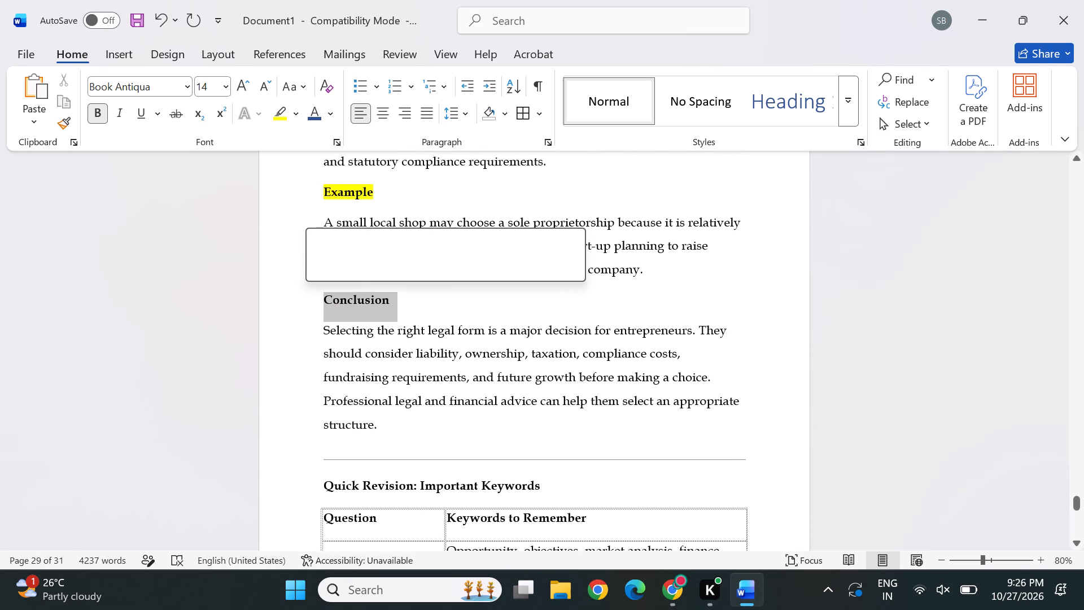
key(Delete)
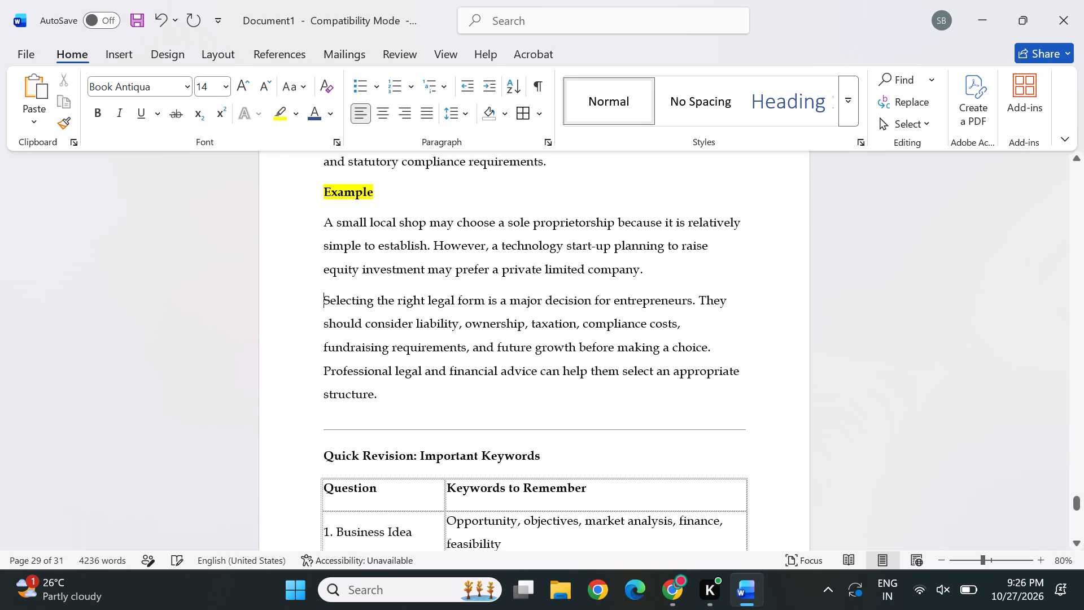
Remove the divider line and its empty paragraph between question 13's answer and the "Quick Revision: Important Keywords" heading.
click(444, 429)
key(Delete)
key(Delete)
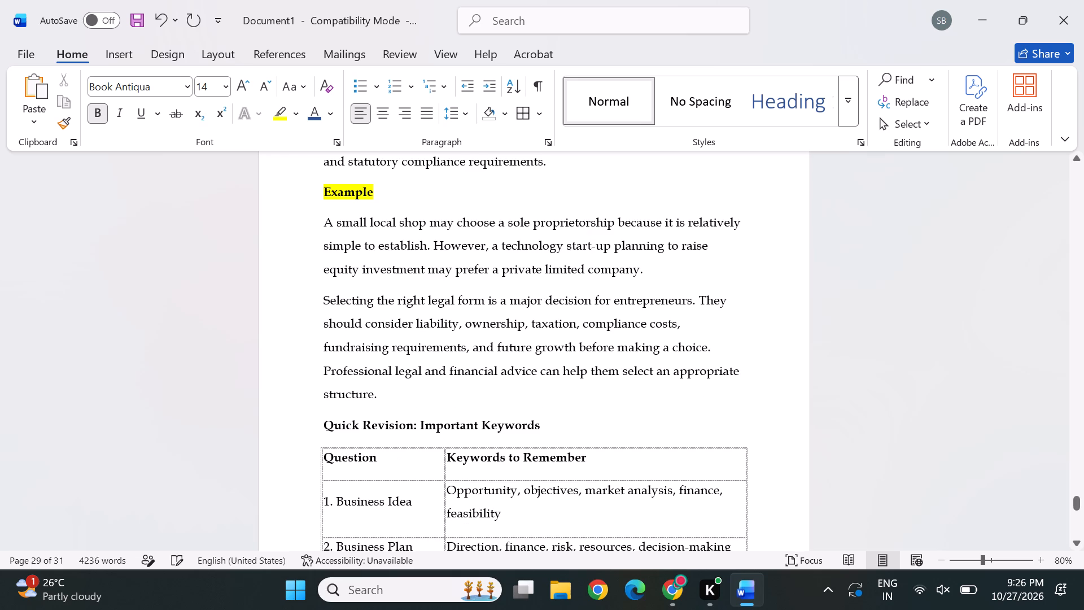
Delete the whole "Quick Revision: Important Keywords" section at the document's end, including its heading, keyword table and exam tip.
scroll(592, 419, down, 2)
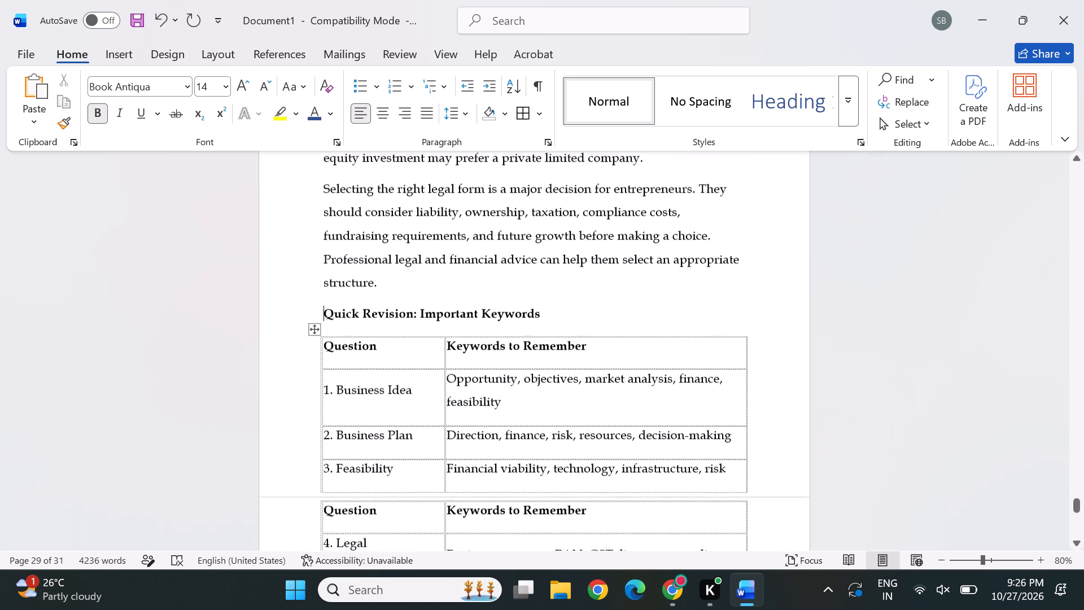
scroll(592, 419, down, 2)
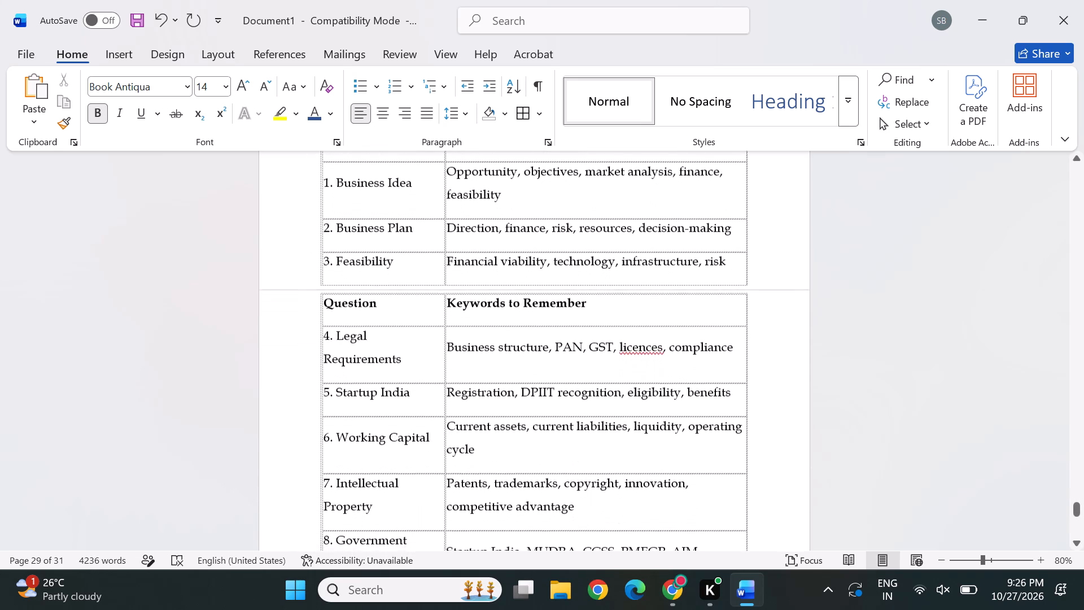
scroll(592, 419, down, 2)
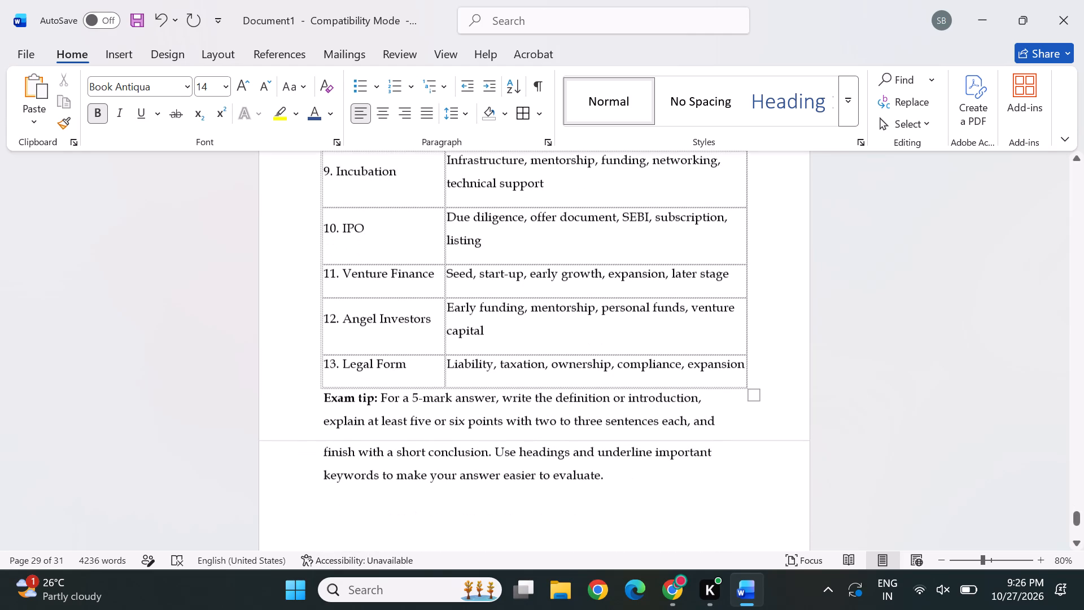
drag(617, 495, 343, 282)
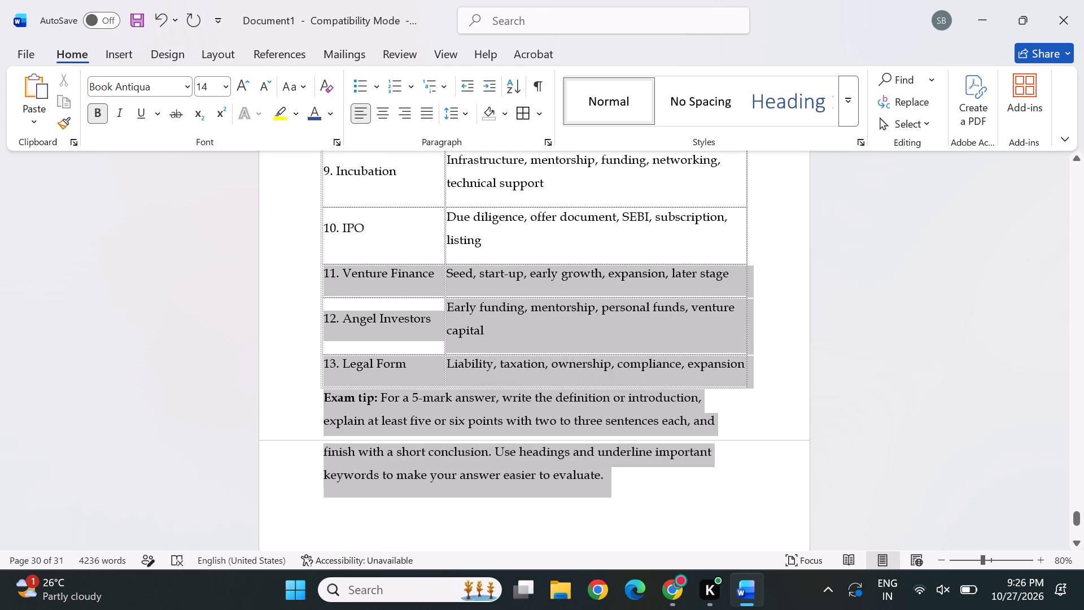
drag(343, 282, 366, 187)
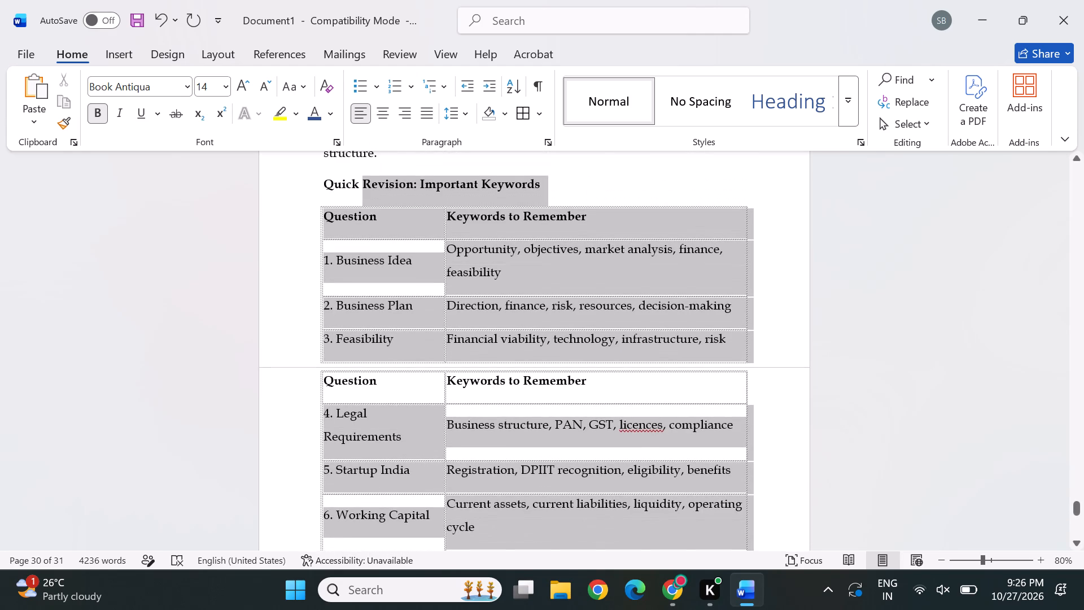
drag(366, 187, 324, 180)
key(Delete)
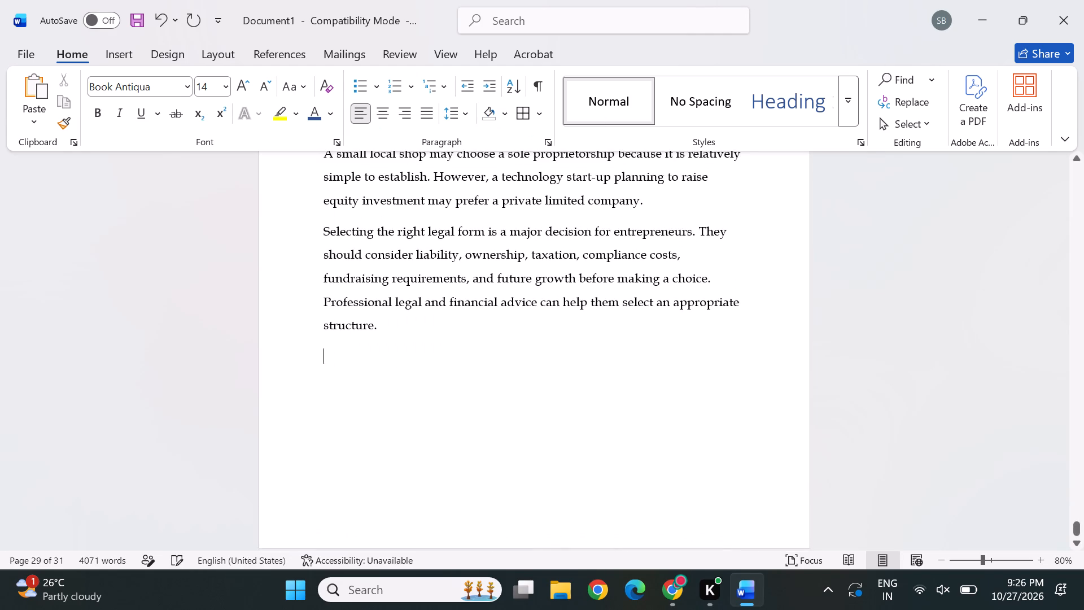
Remove the empty line above the "MINOR 2" title on the first page and indent the title to about the page's centre.
scroll(348, 366, up, 19)
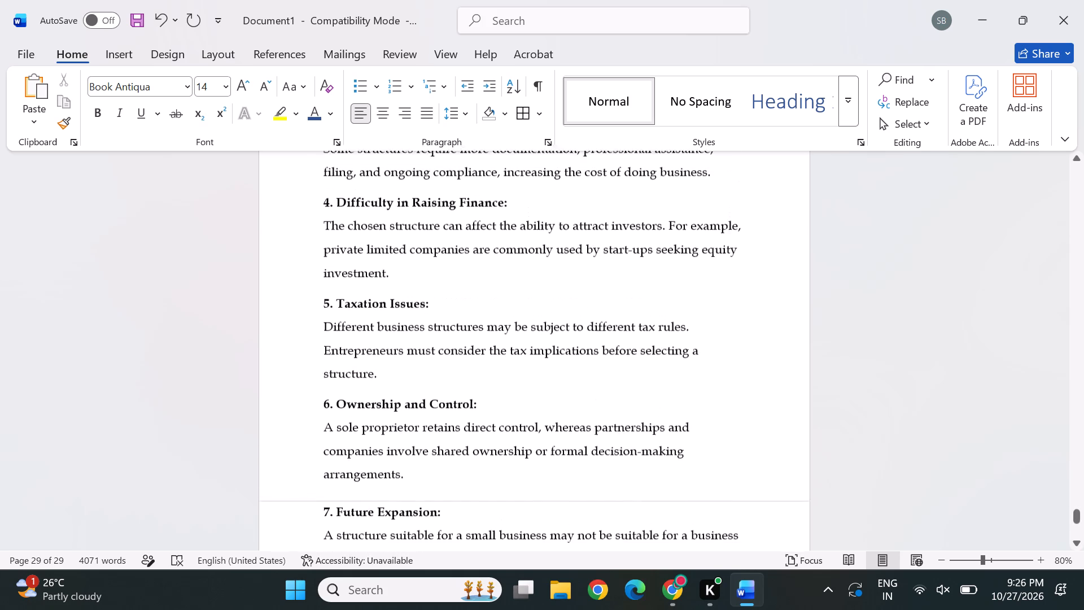
scroll(348, 366, up, 20)
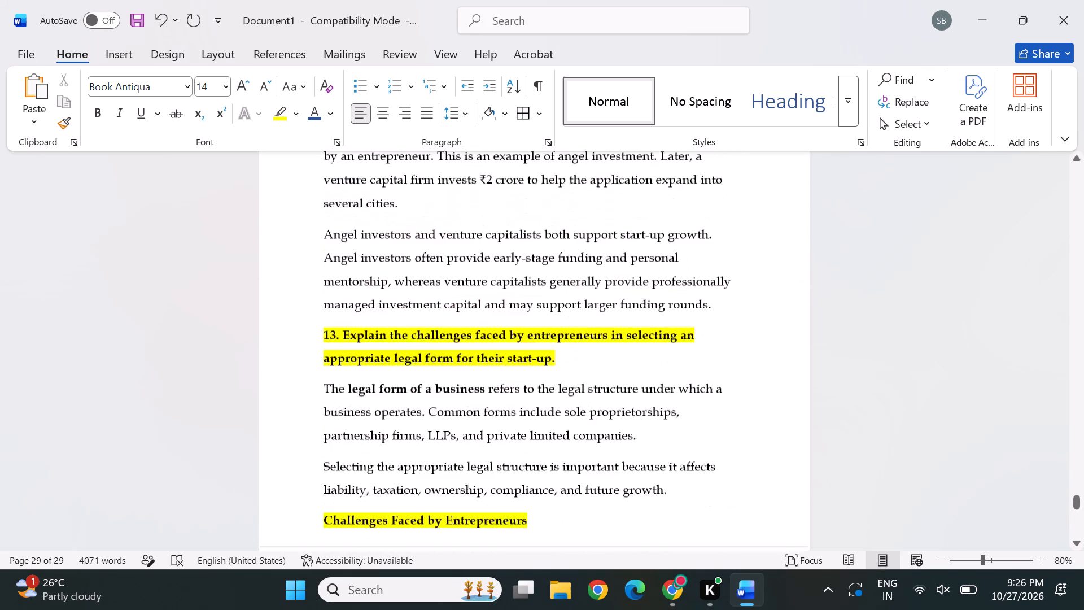
scroll(348, 366, up, 19)
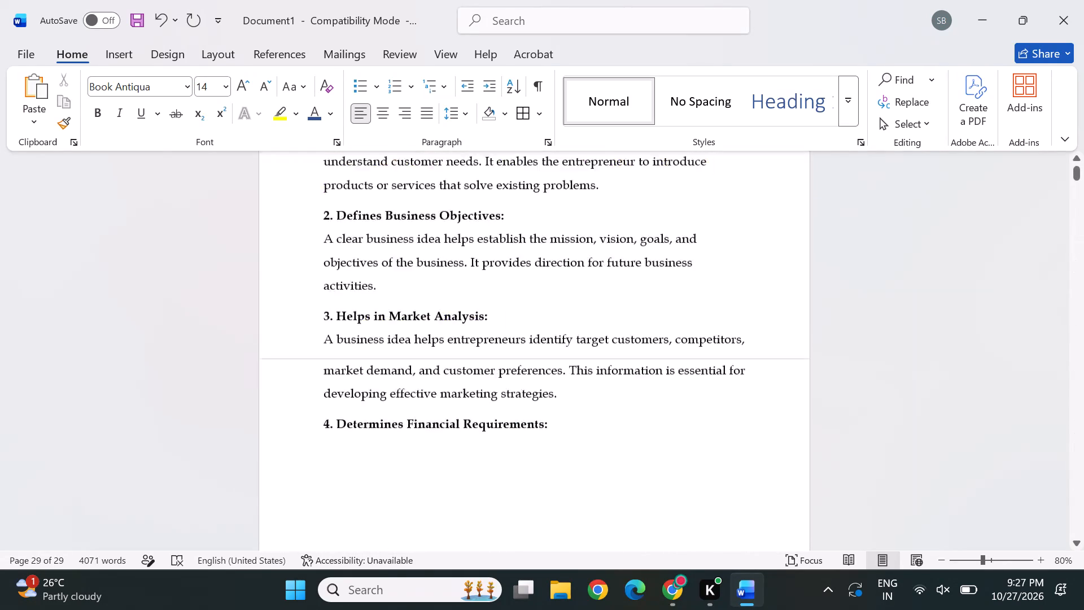
scroll(348, 366, up, 1)
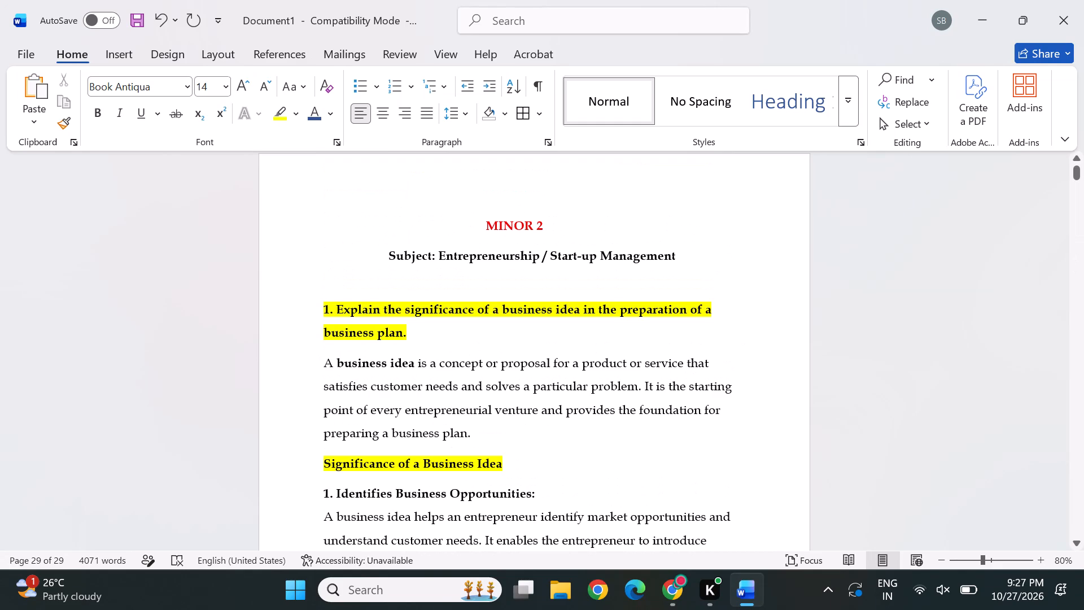
click(479, 210)
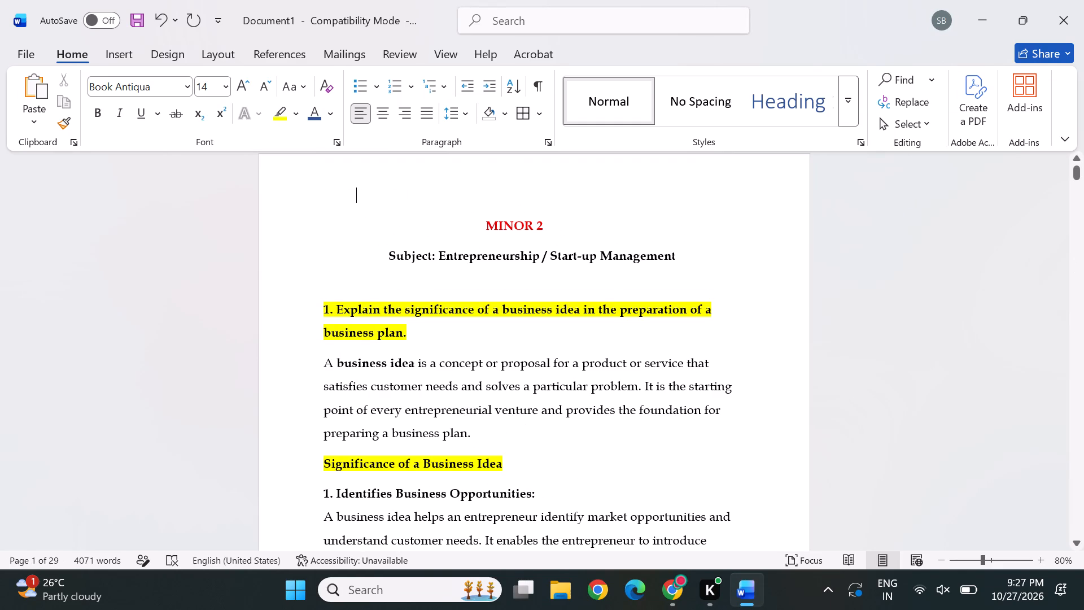
key(Delete)
key(Tab)
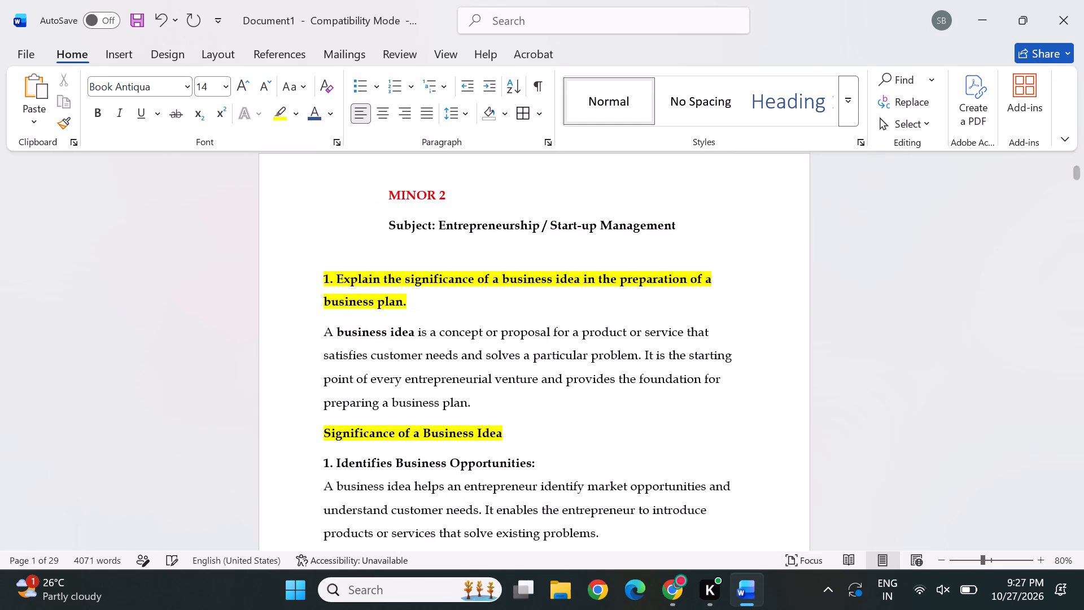
key(Tab)
key(Tab)
key(Tab)
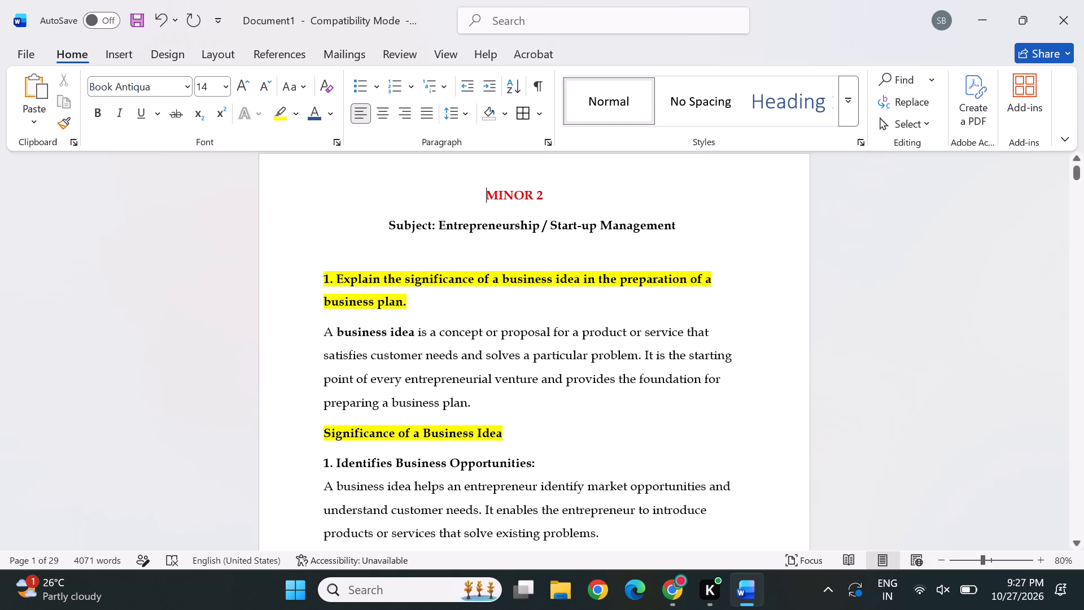
Highlight the subject line "Subject: Entrepreneurship / Start-up Management" under the title in yellow.
drag(680, 228, 524, 226)
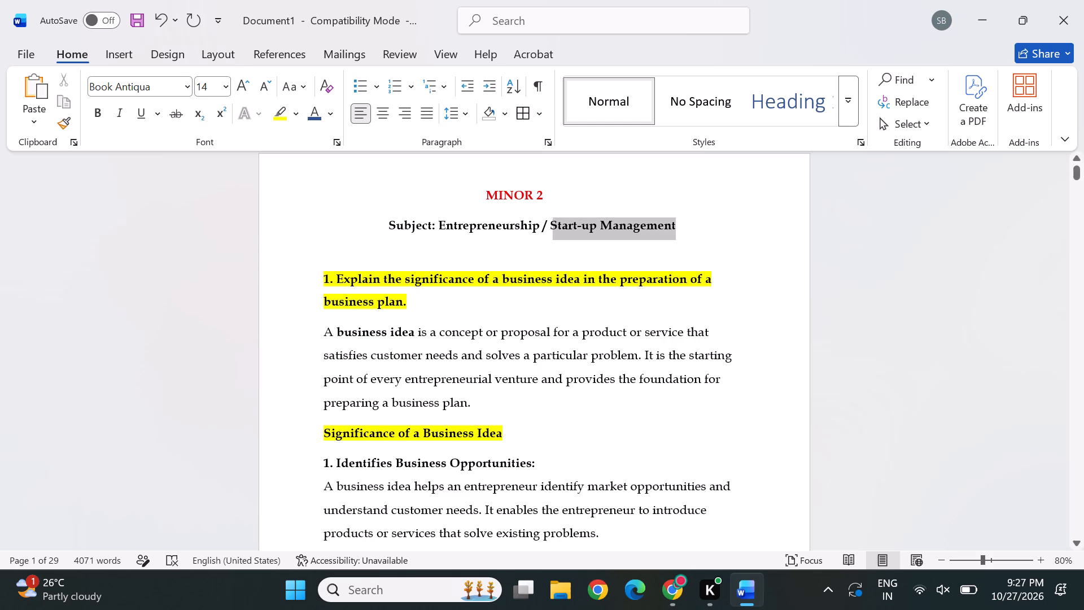
drag(524, 226, 394, 228)
click(465, 193)
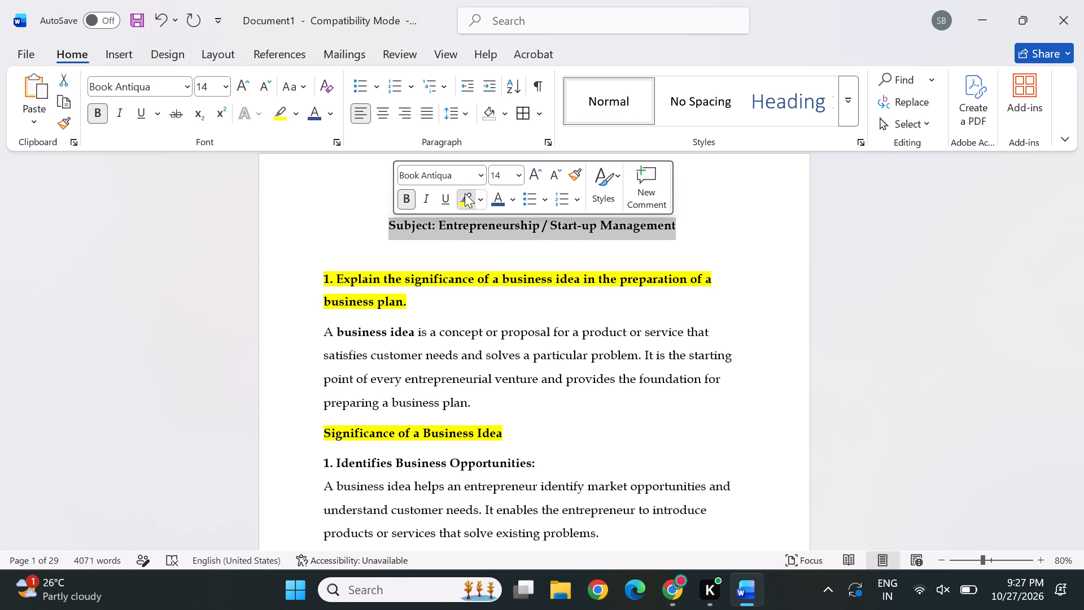
click(503, 199)
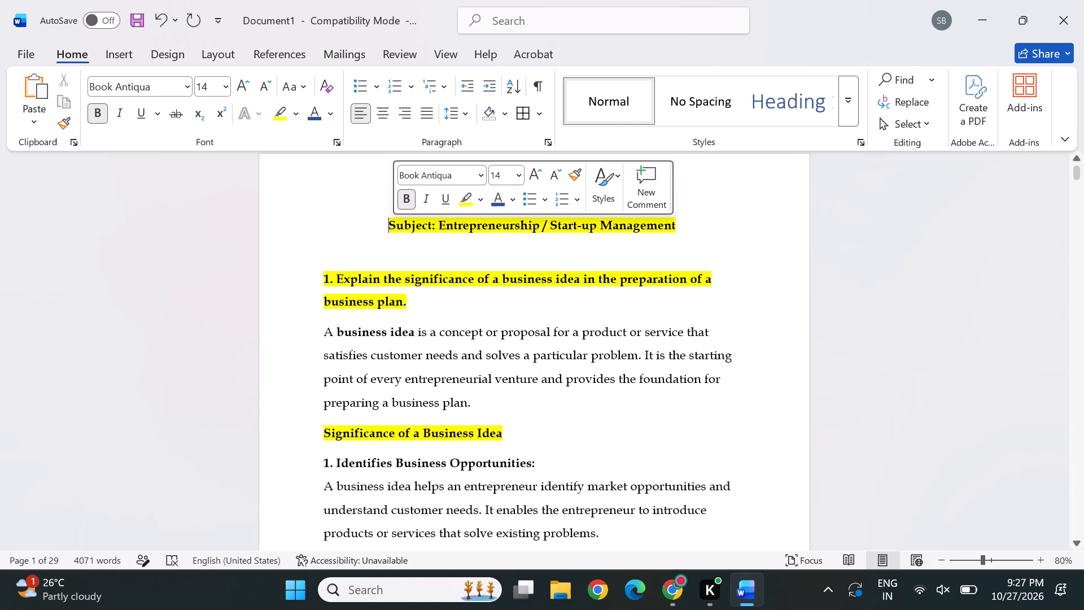
click(493, 243)
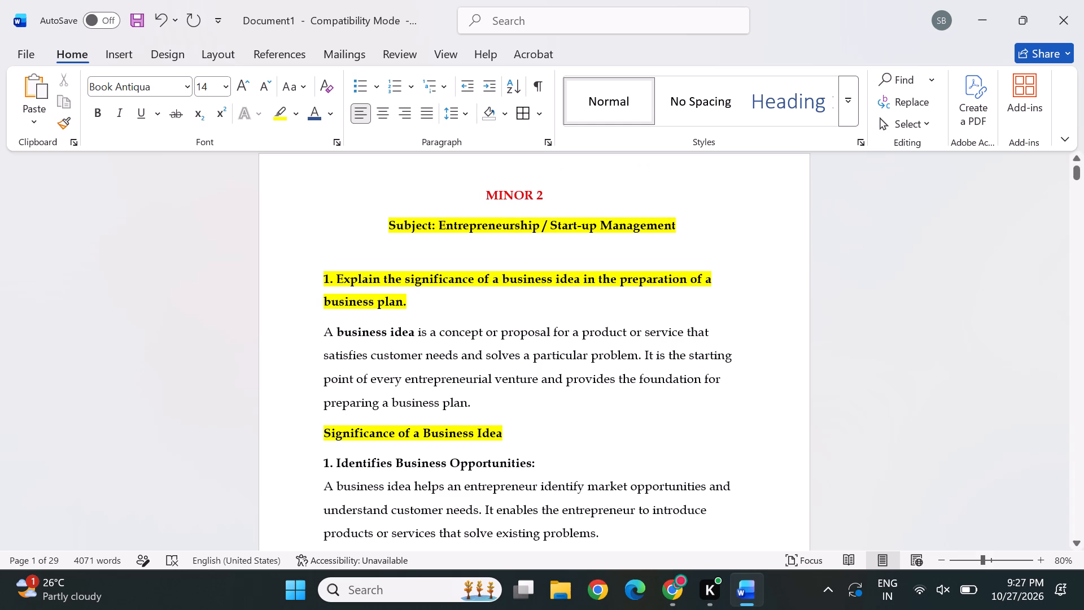
Change the font colour of the highlighted subject line under the title to dark blue.
drag(680, 224, 402, 221)
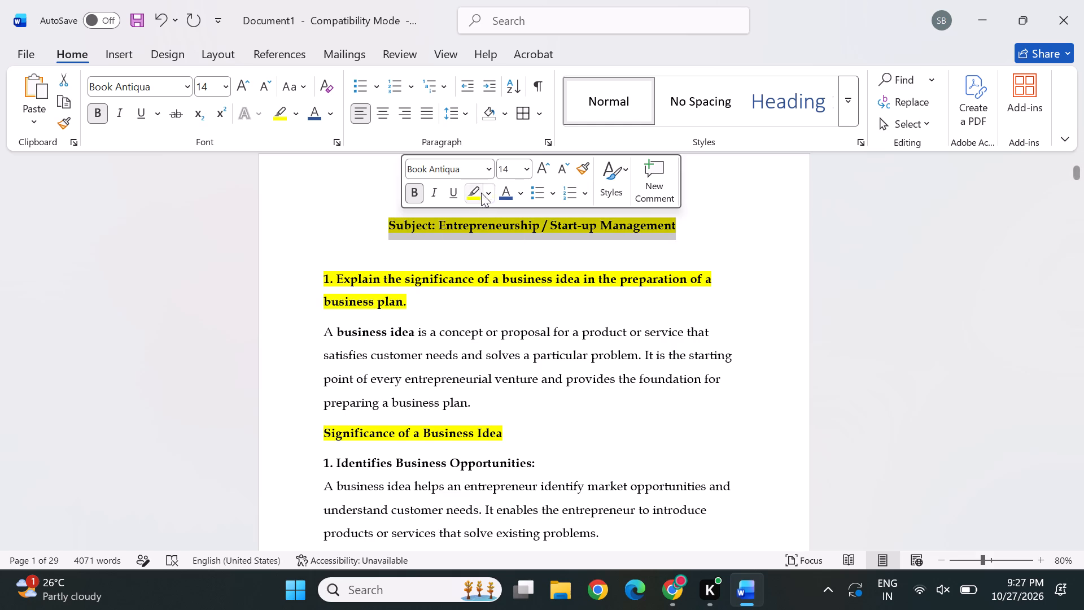
click(509, 187)
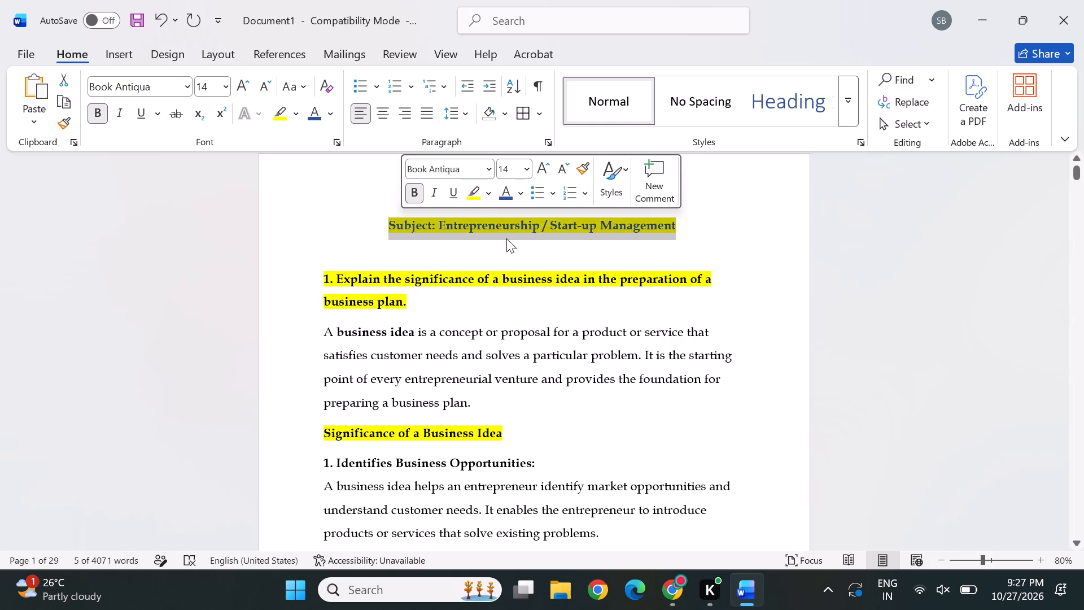
click(506, 238)
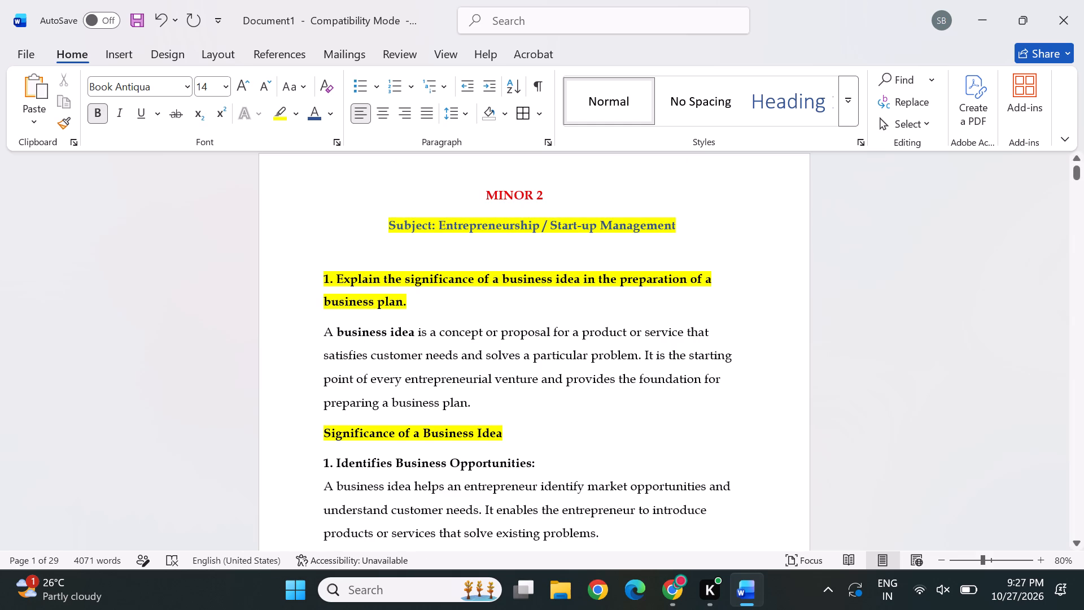
Delete the "Subject:" label so the line under the title reads "Entrepreneurship / Start-up Management".
drag(438, 227, 421, 228)
drag(421, 228, 388, 226)
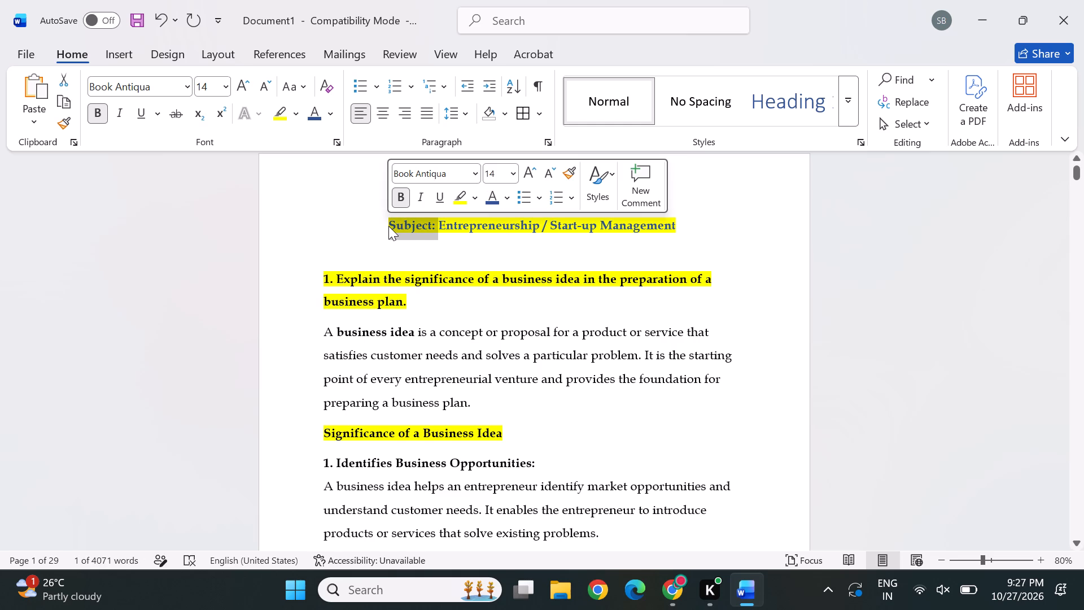
key(Delete)
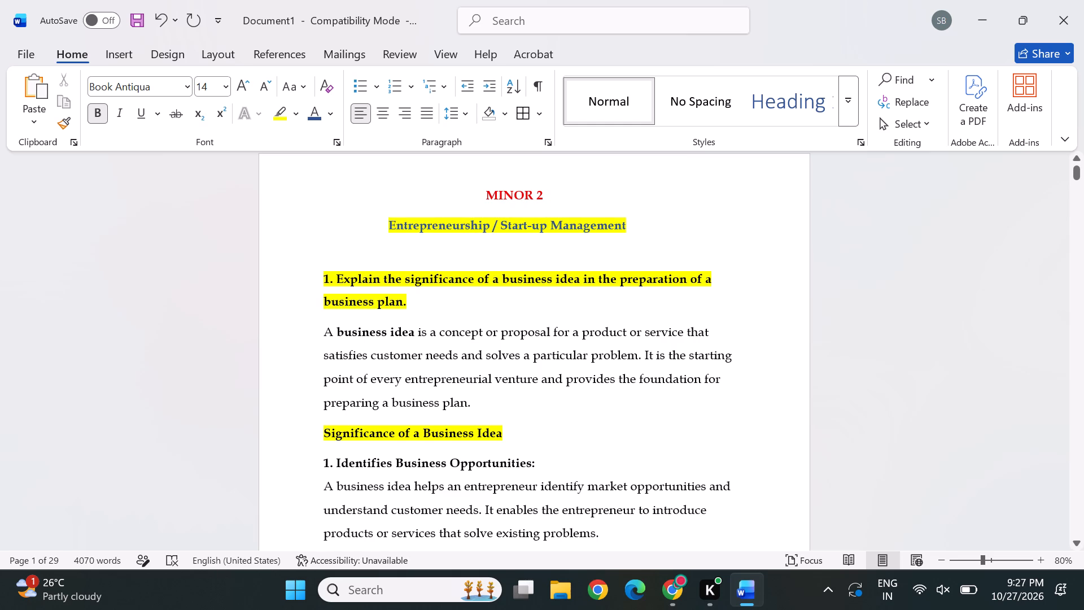
Replace the word "Management" in the subject line under the title with "INNOVATION".
drag(633, 230, 574, 228)
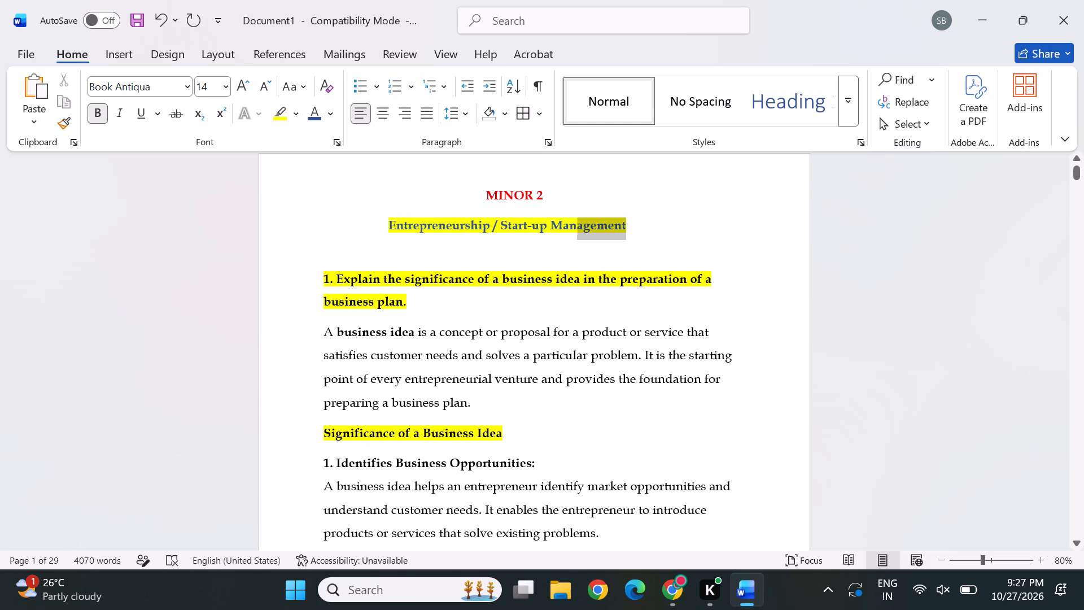
drag(574, 228, 556, 226)
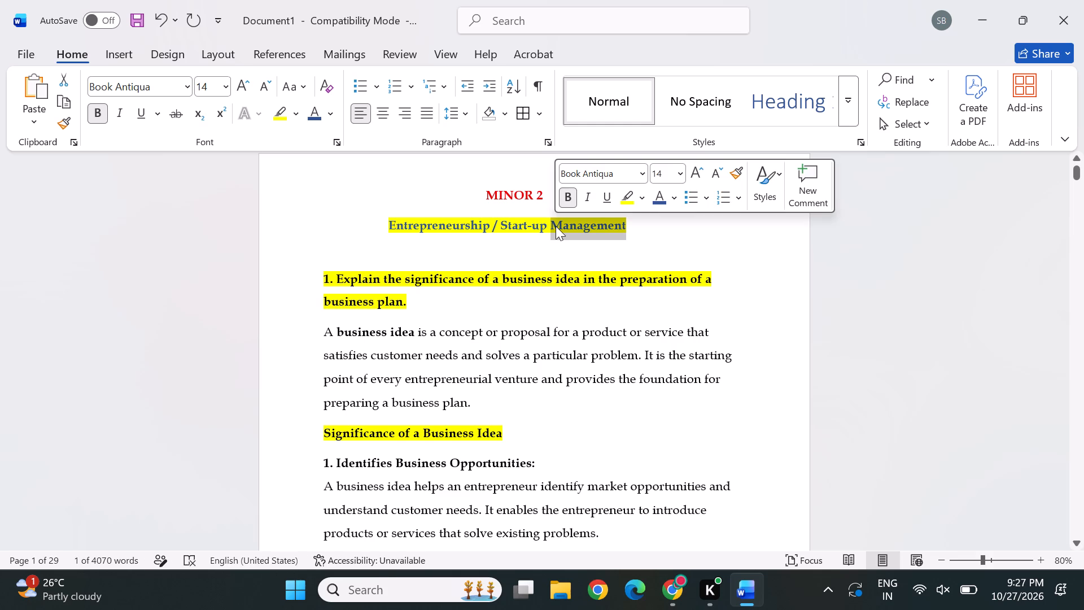
key(Delete)
key(i)
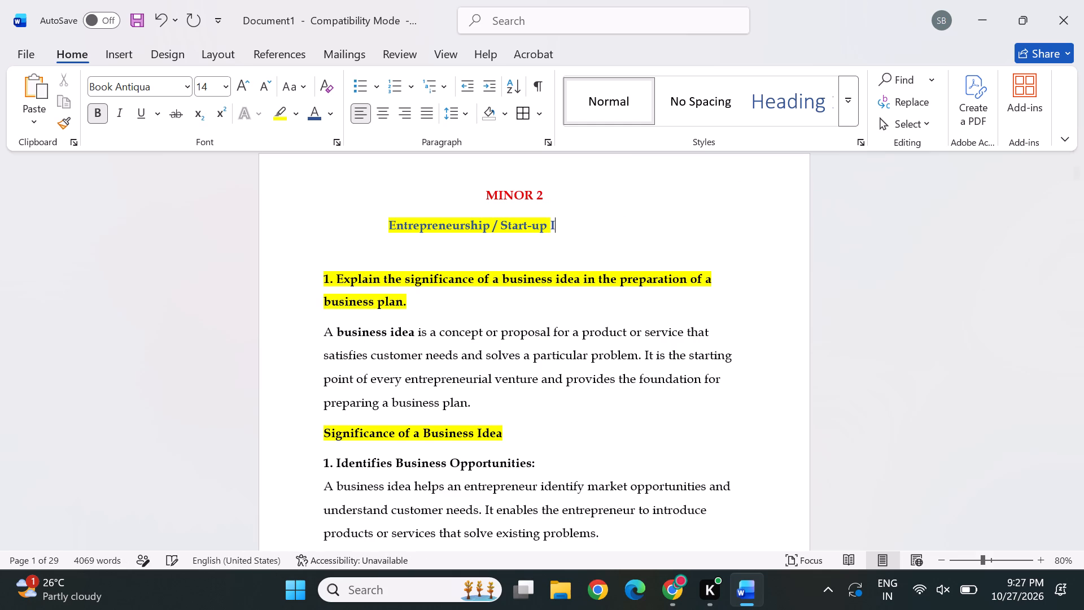
text(NNOVATION)
Set the word "Start-up" in the subject line to size 12 and change it to uppercase.
drag(548, 224, 508, 228)
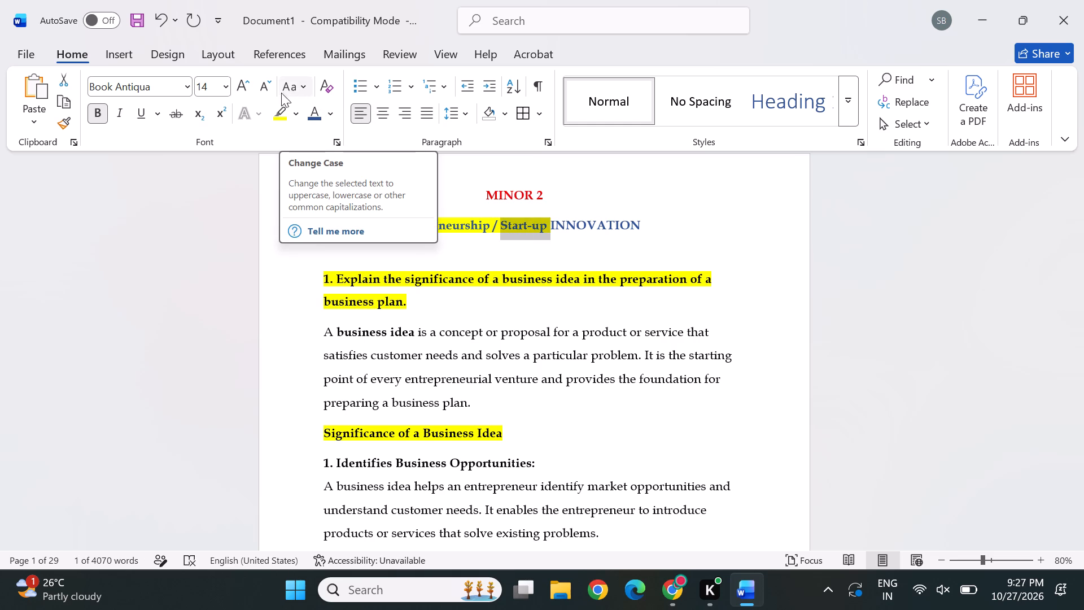
click(267, 84)
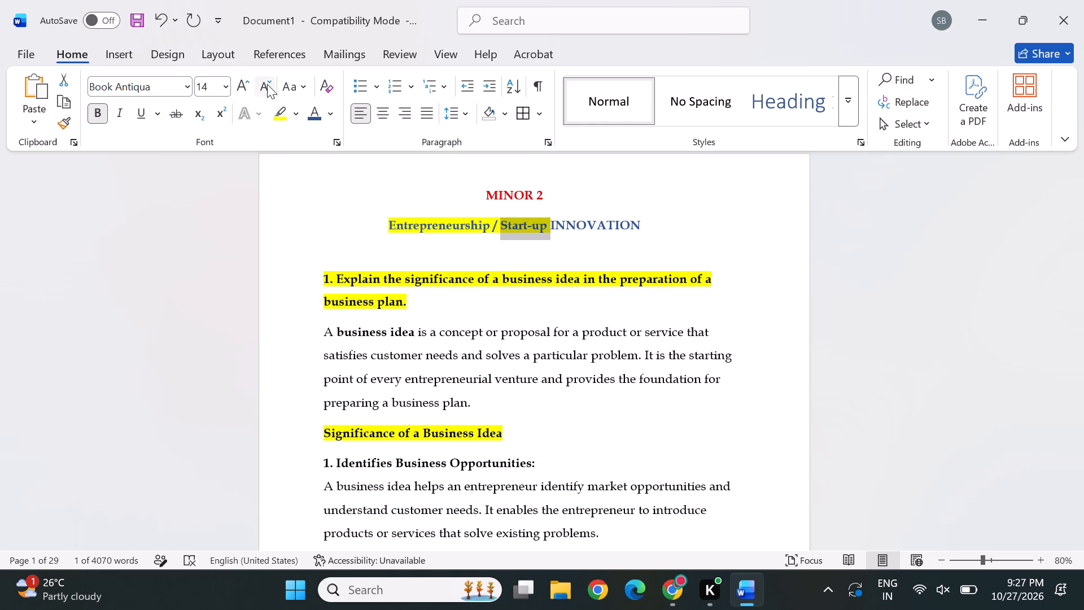
click(267, 84)
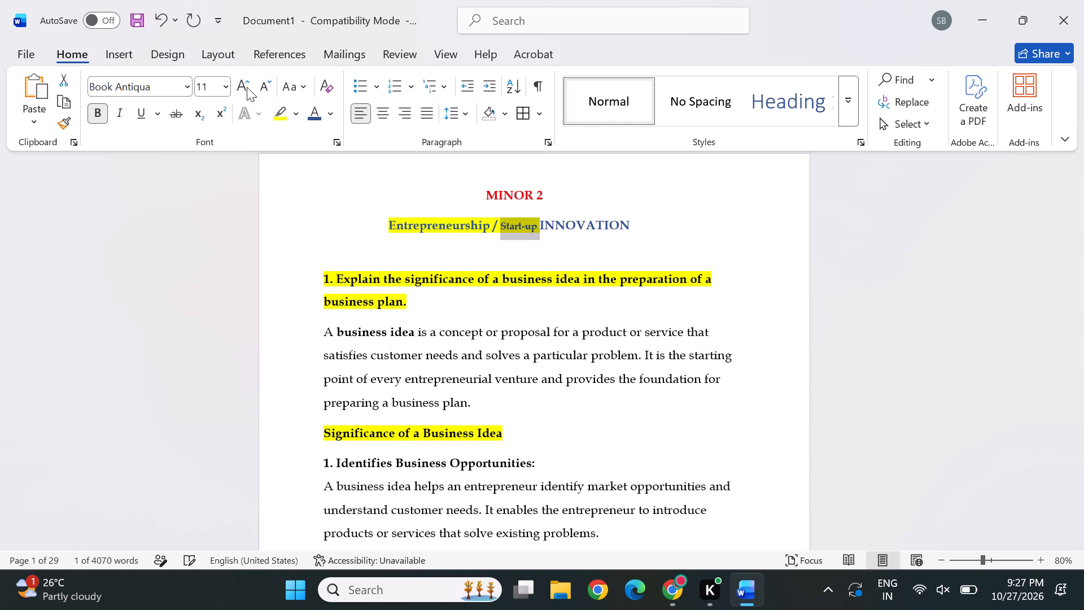
click(242, 88)
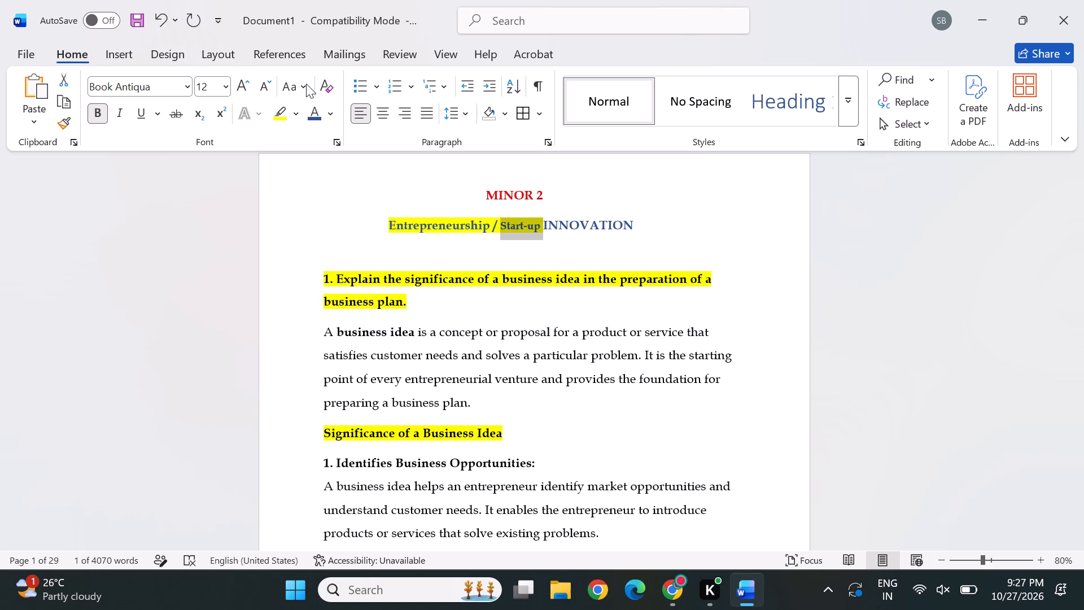
click(306, 84)
click(317, 151)
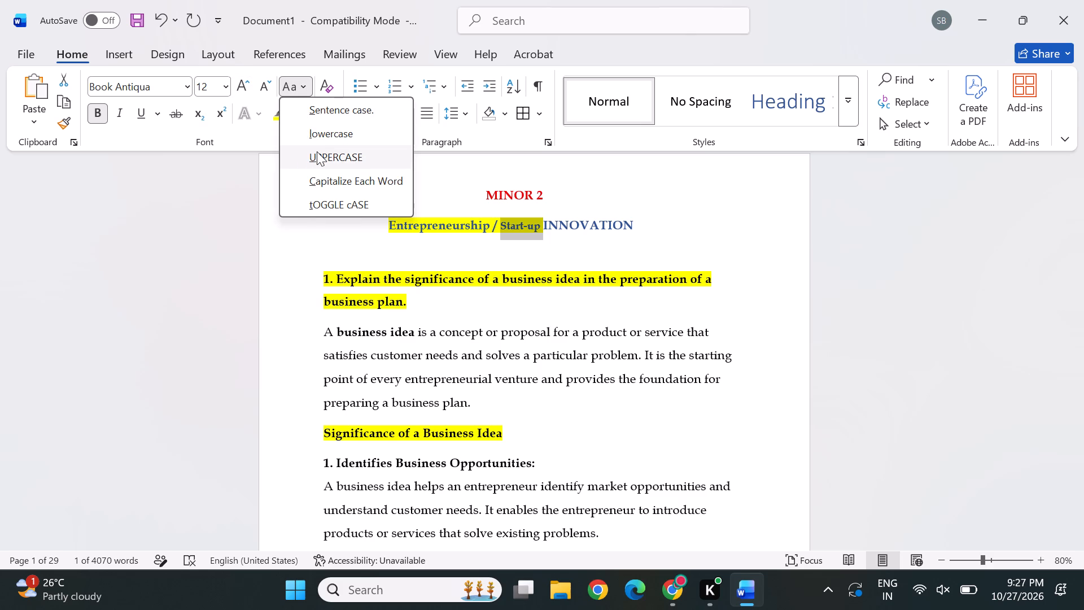
click(489, 247)
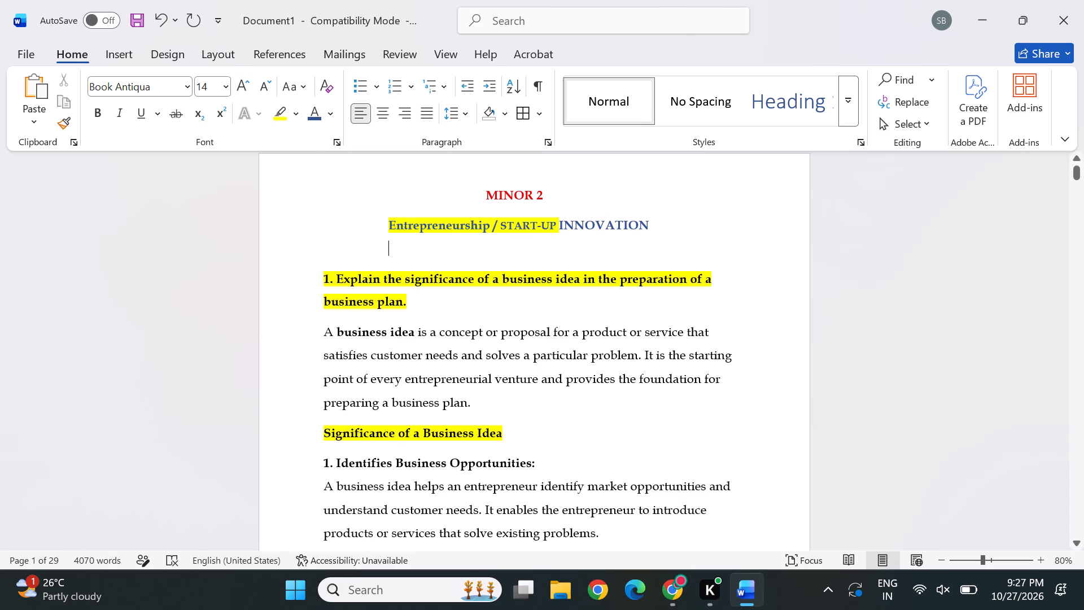
Copy the word "Entrepreneurship" from the start of the subject line and paste it after "INNOVATION", separated by a space.
drag(492, 229, 385, 236)
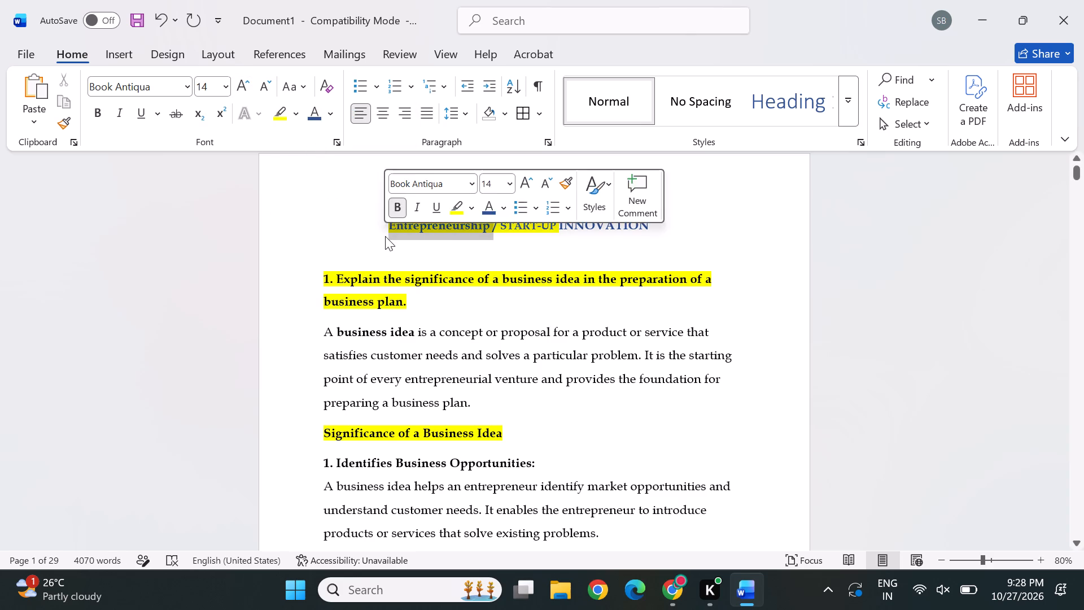
key(ctrl+c)
click(668, 226)
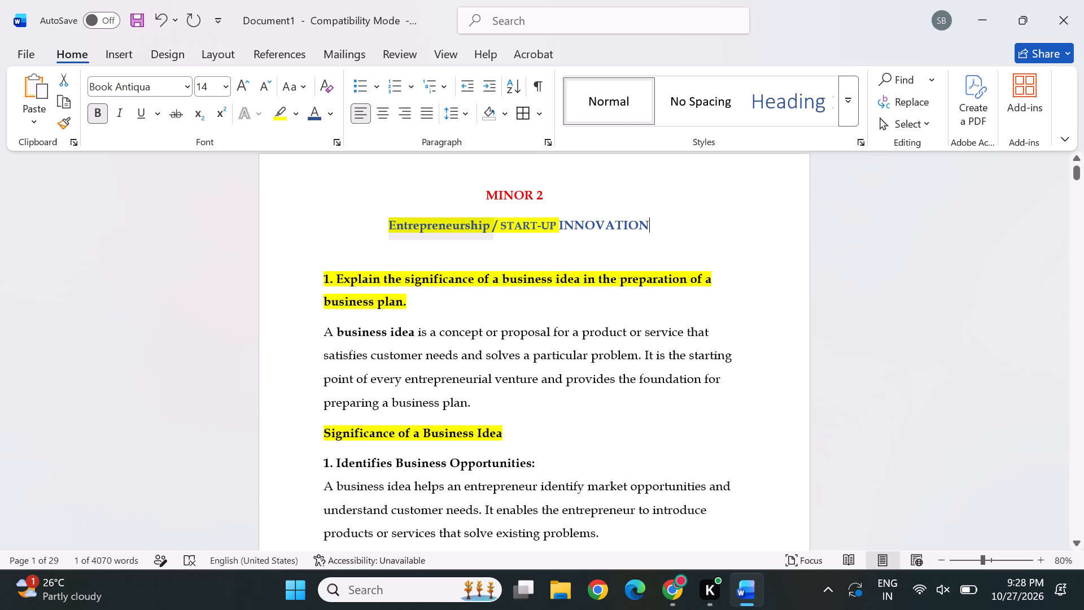
key(space)
key(ctrl+v)
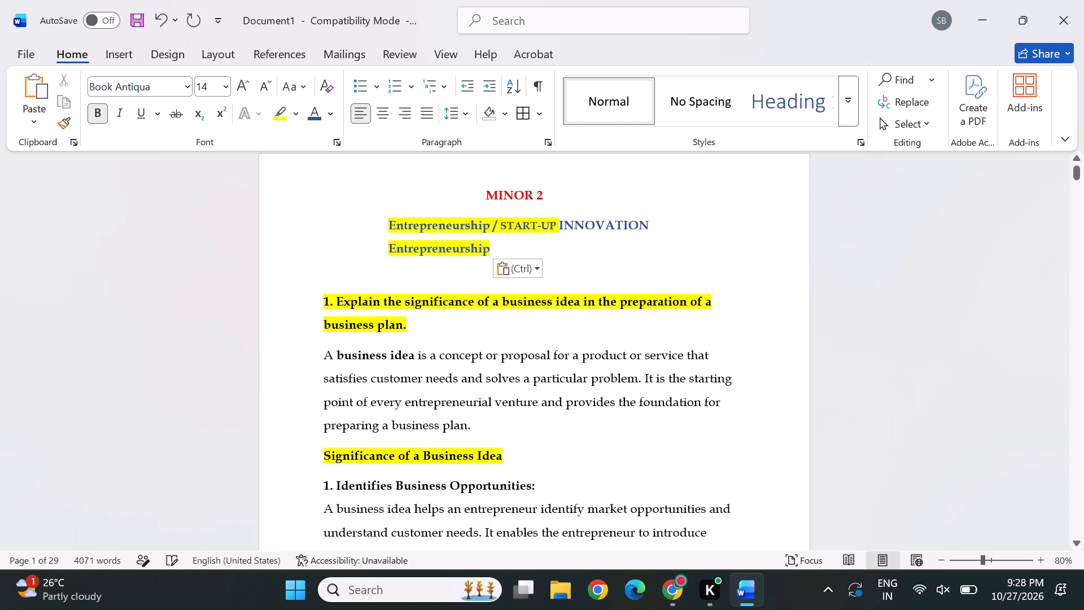
Change the pasted word "Entrepreneurship" at the end of the subject line to uppercase.
drag(586, 241, 377, 254)
click(334, 114)
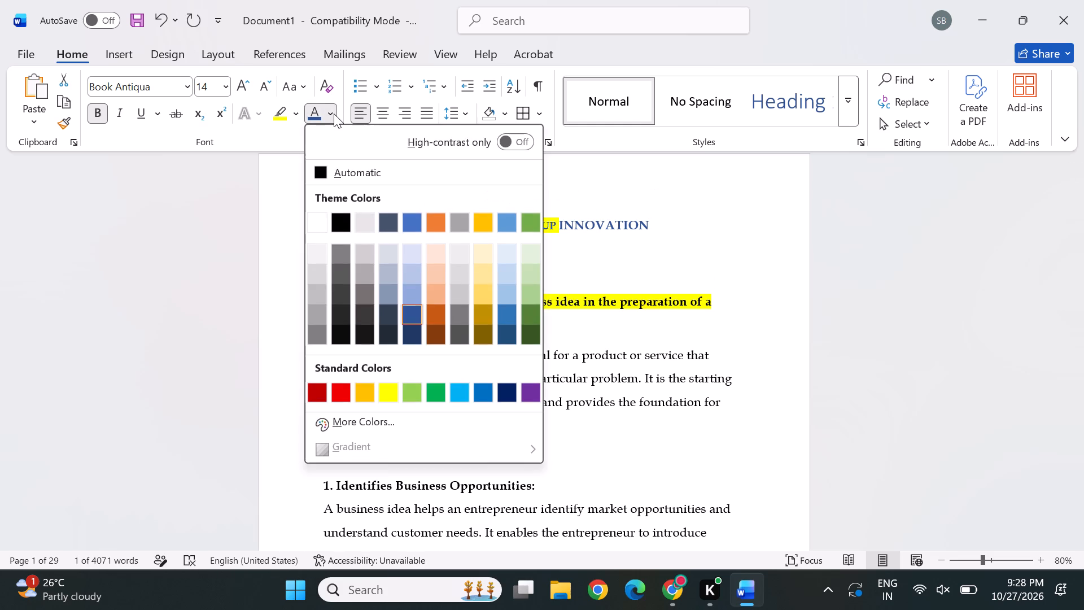
click(302, 84)
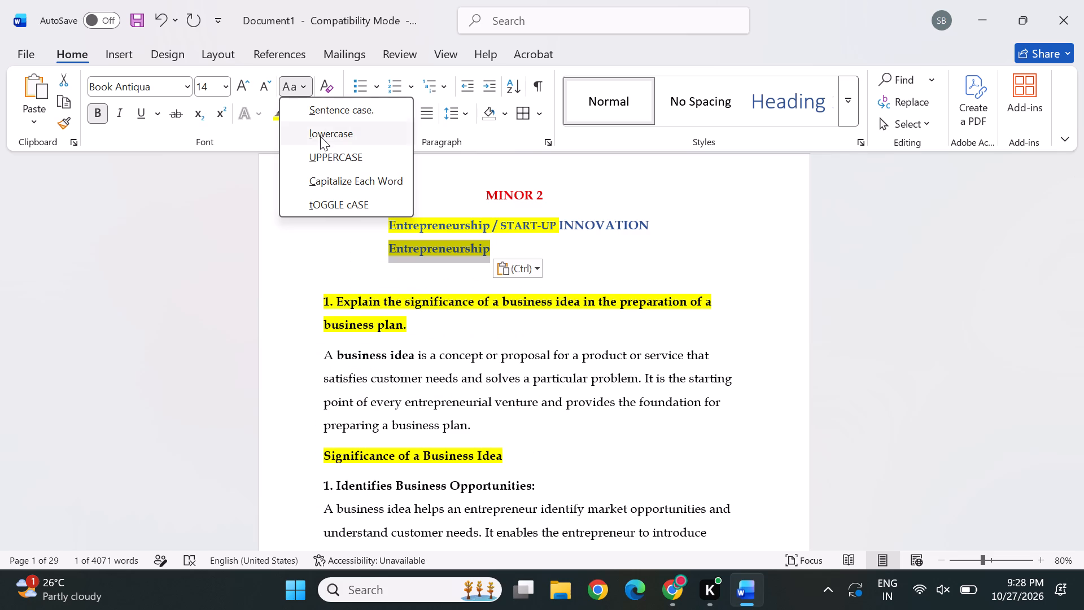
click(325, 150)
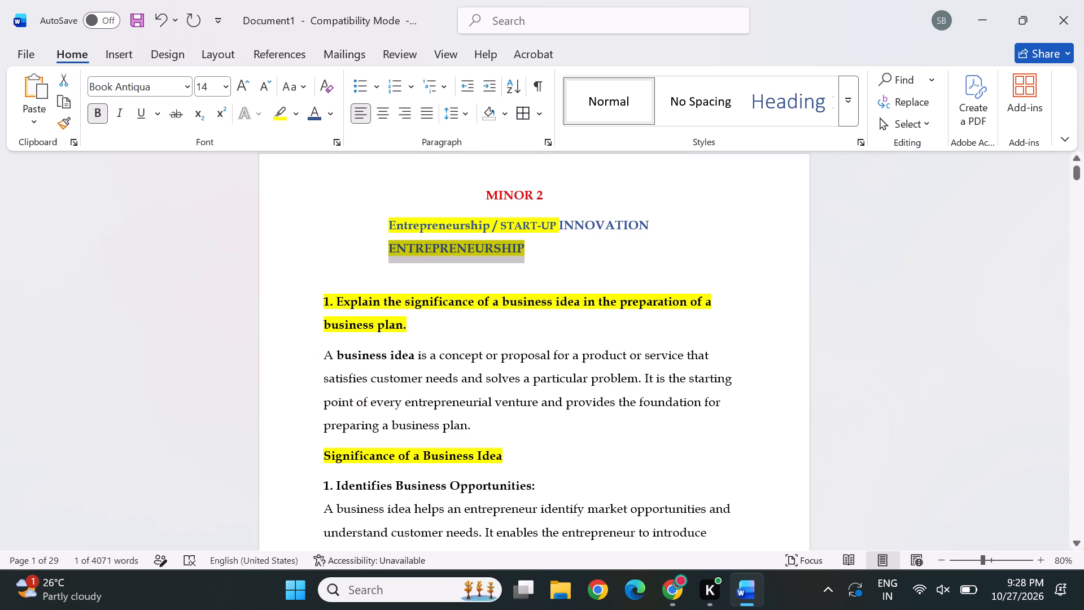
Delete the leading "Entrepreneurship /" so the subject line reads "START-UP INNOVATION ENTREPRENEURSHIP".
drag(498, 222, 383, 234)
key(Delete)
key(Delete)
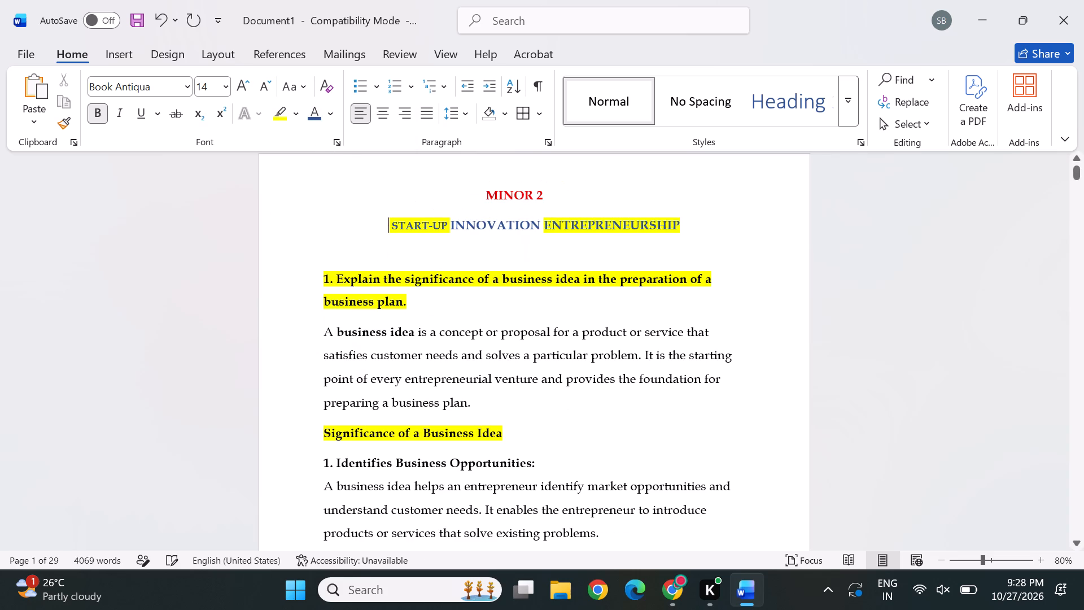
key(Delete)
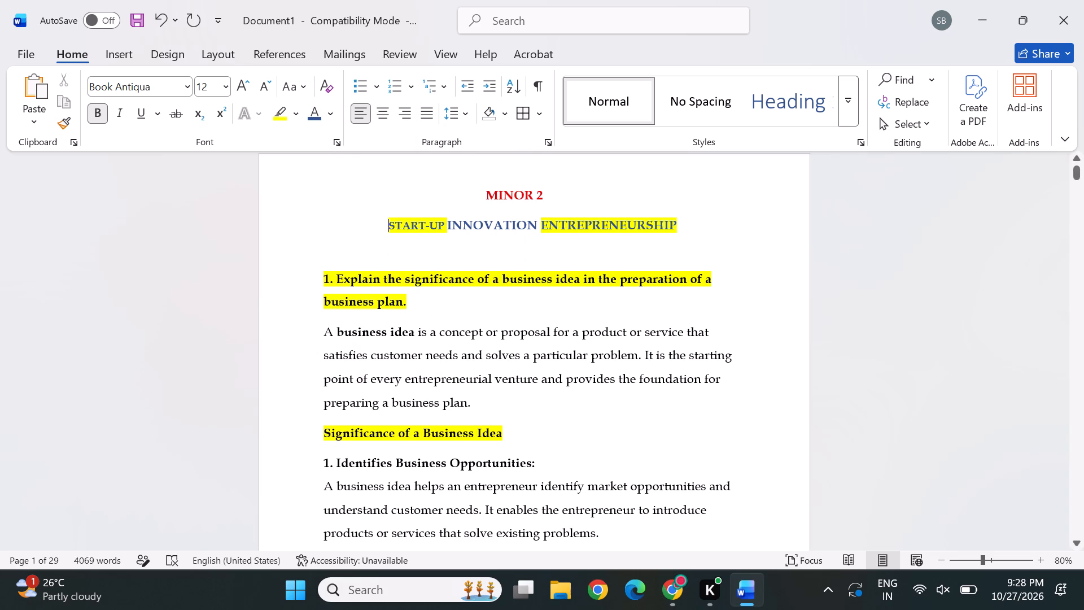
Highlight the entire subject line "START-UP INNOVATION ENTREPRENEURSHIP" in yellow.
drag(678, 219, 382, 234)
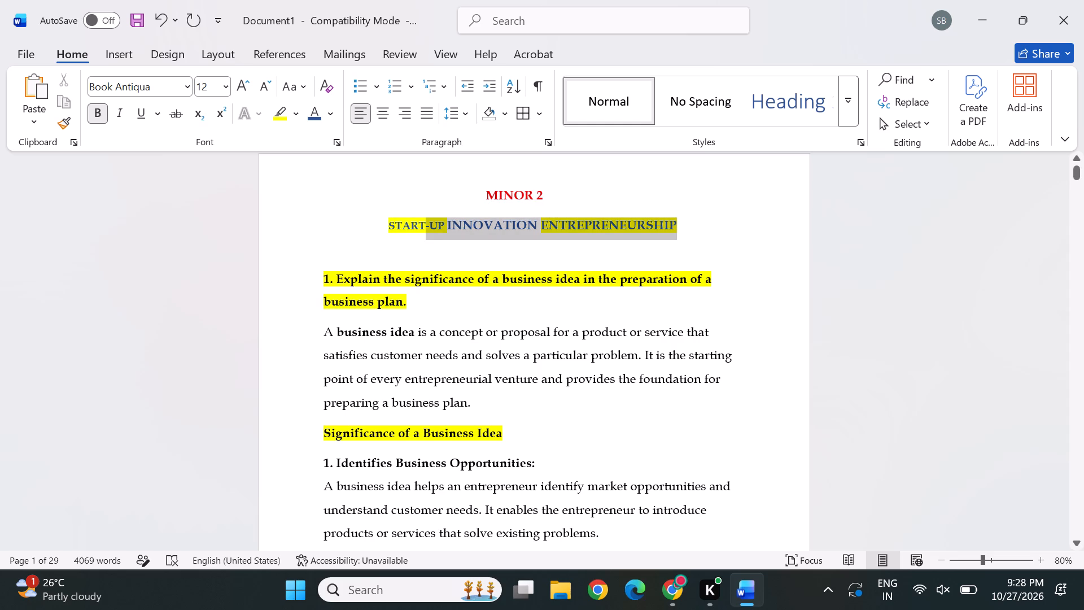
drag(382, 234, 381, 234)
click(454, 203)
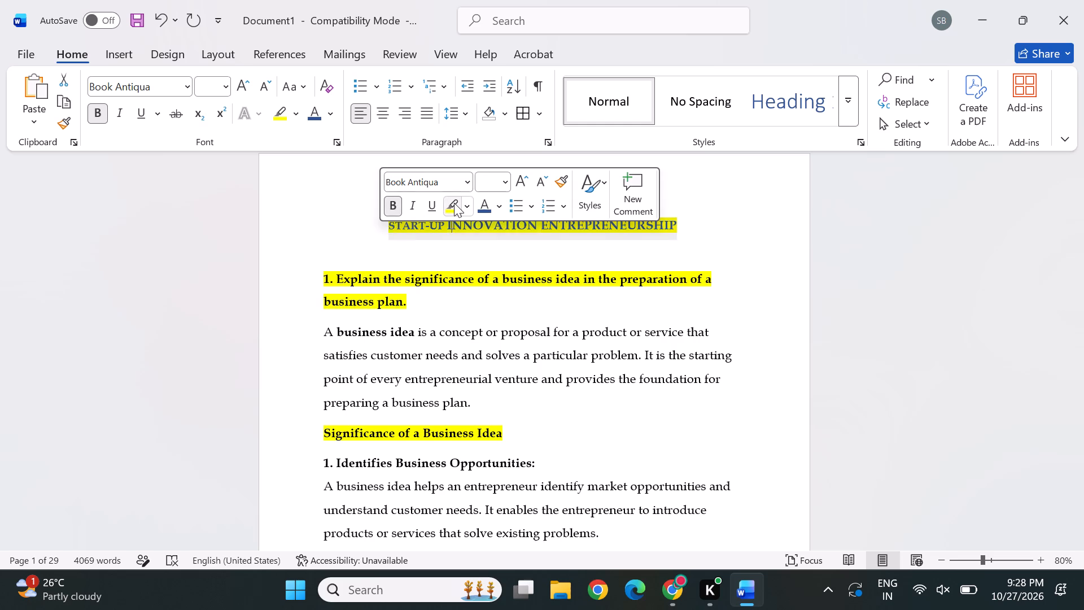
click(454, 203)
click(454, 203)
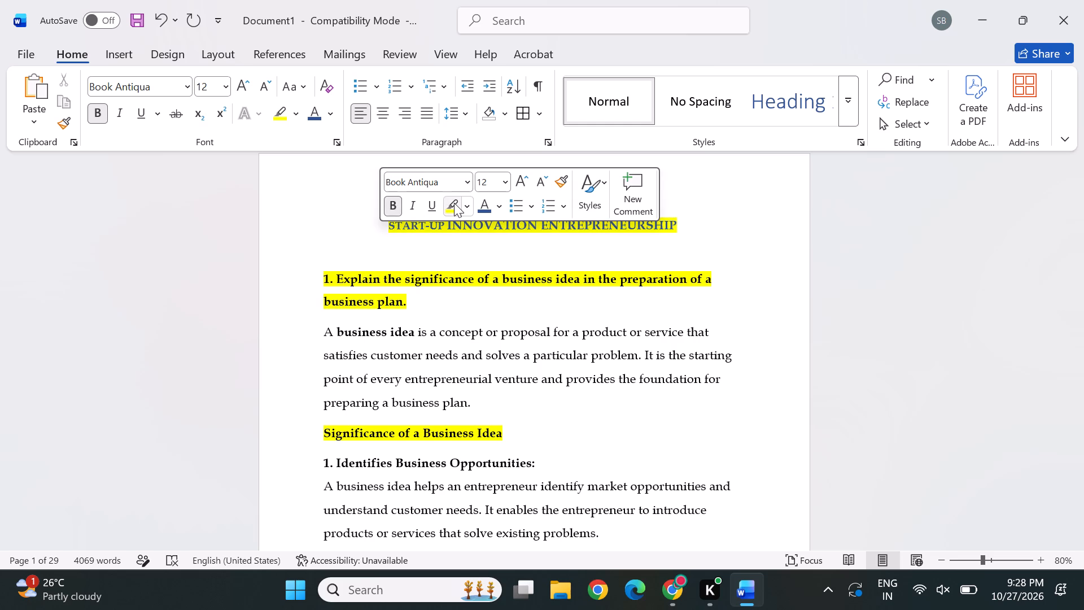
Remove the yellow highlighting from the whole subject line "START-UP INNOVATION ENTREPRENEURSHIP" using the highlighter, with No Color for "START-UP".
click(448, 201)
click(481, 245)
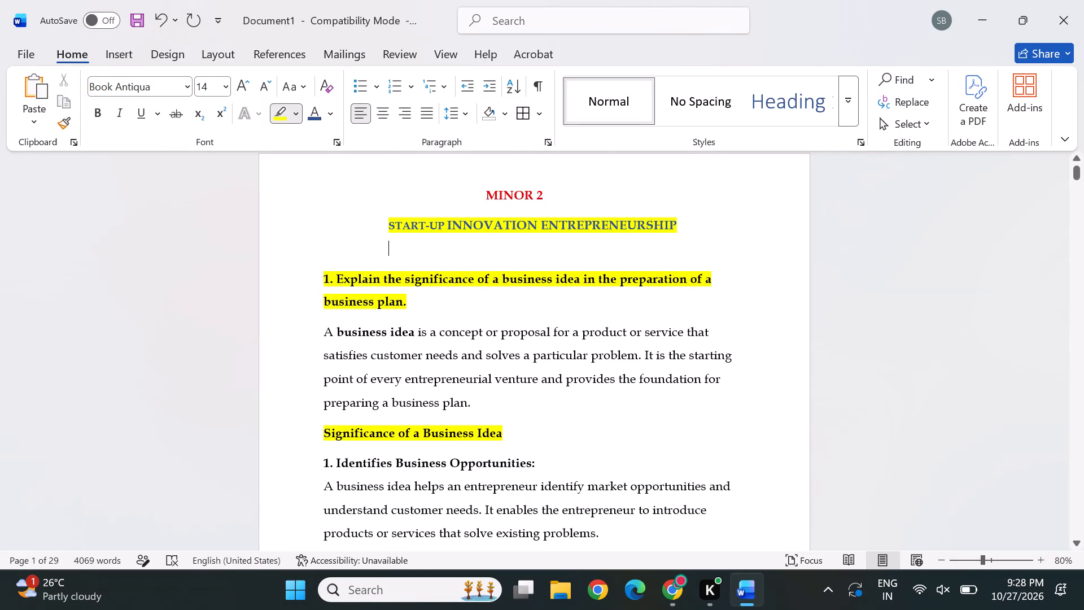
drag(392, 220, 438, 217)
drag(685, 221, 511, 232)
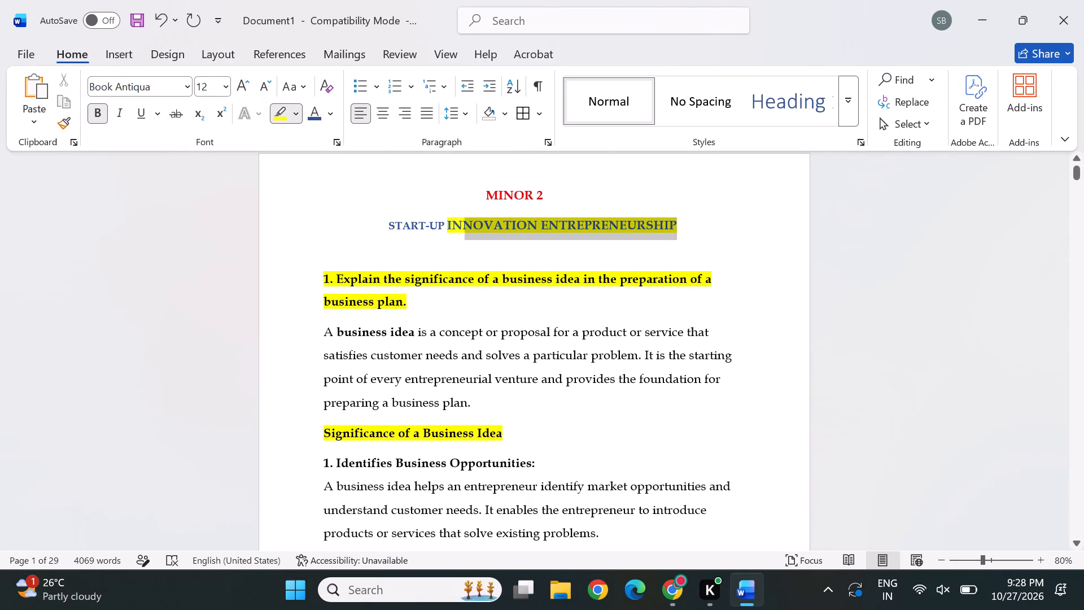
drag(511, 232, 482, 228)
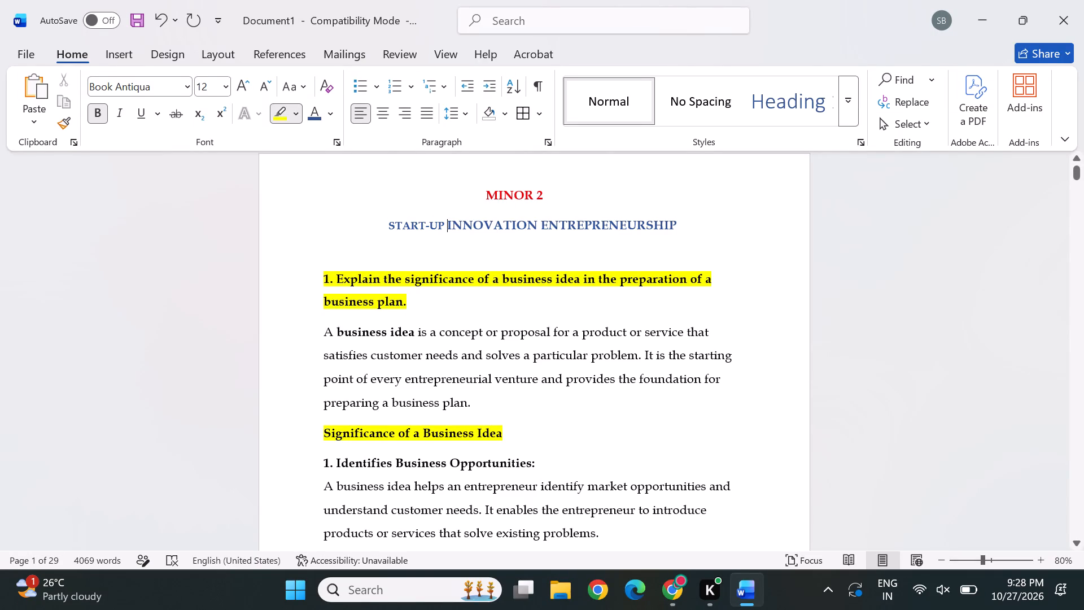
drag(387, 222, 439, 224)
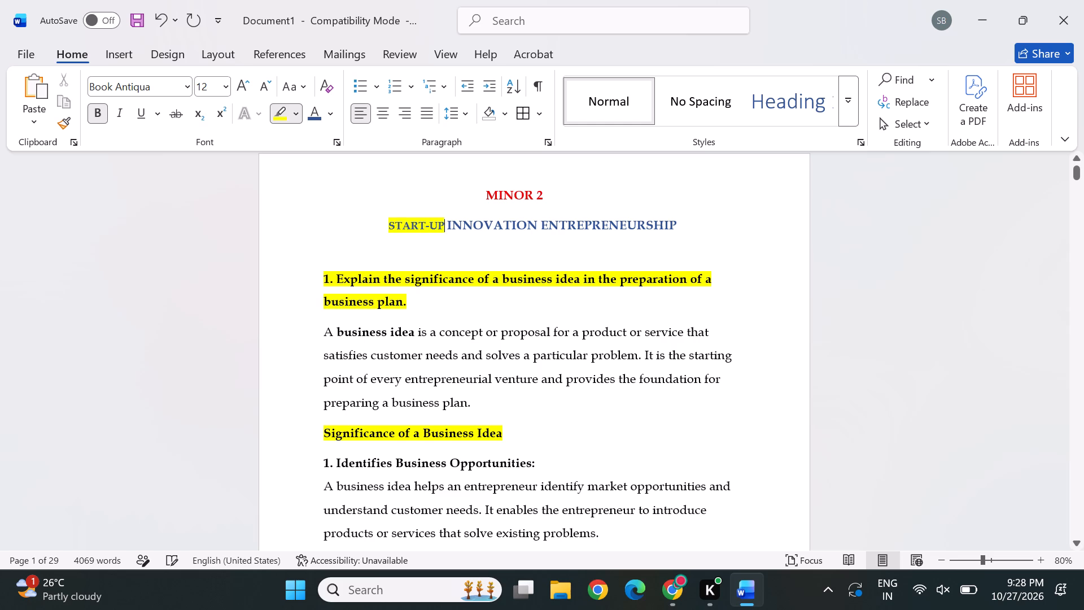
click(293, 107)
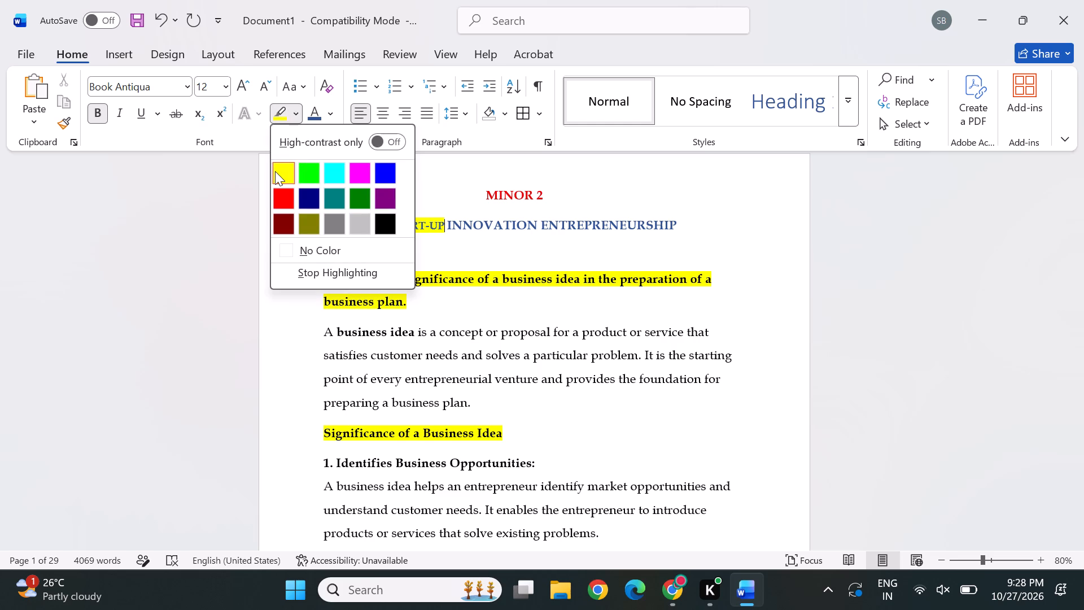
click(291, 245)
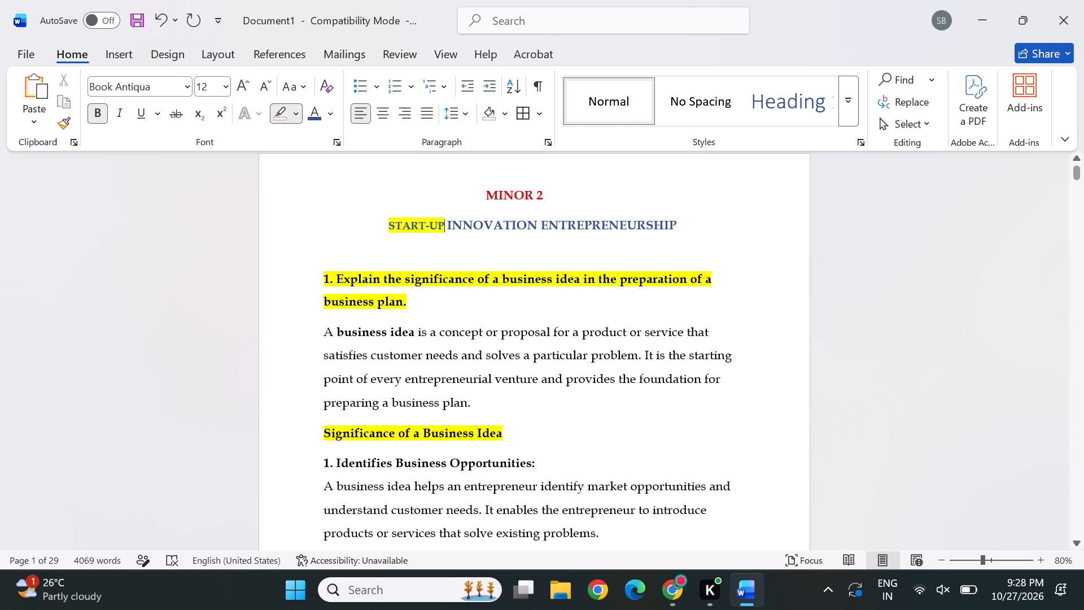
drag(444, 226, 382, 225)
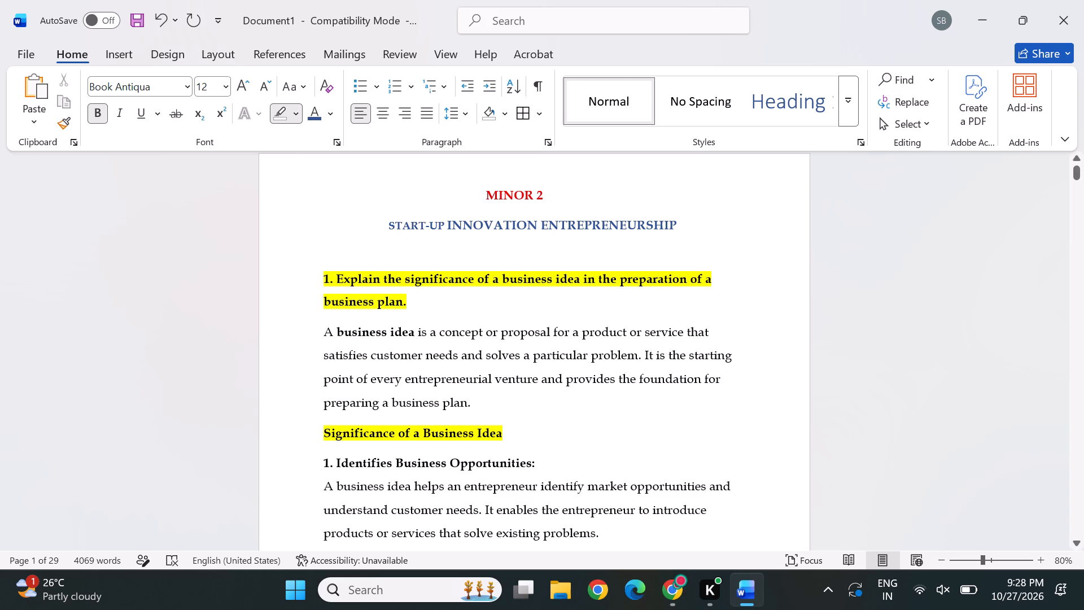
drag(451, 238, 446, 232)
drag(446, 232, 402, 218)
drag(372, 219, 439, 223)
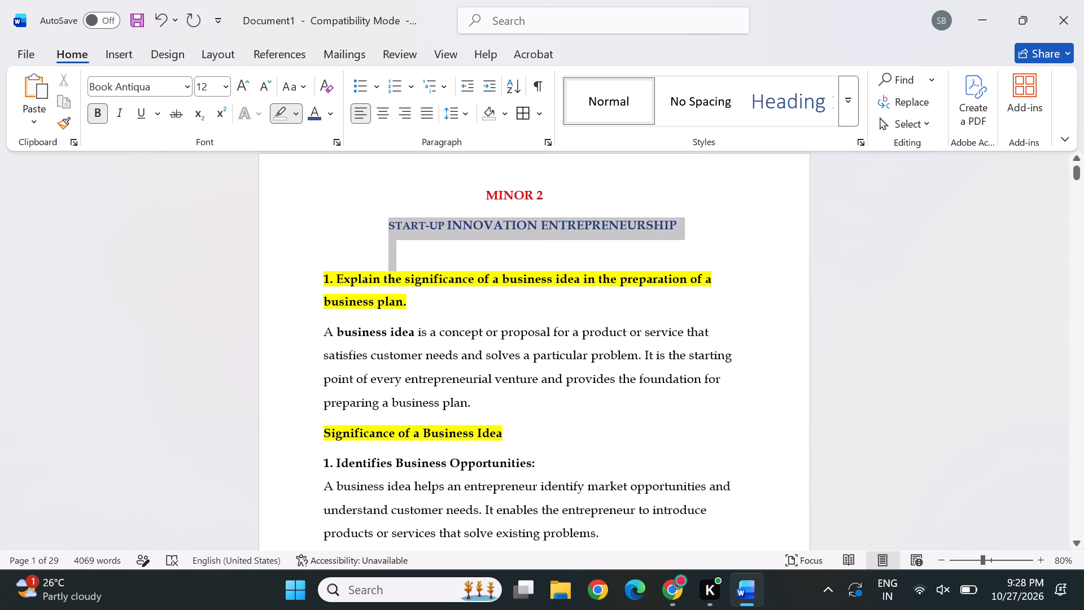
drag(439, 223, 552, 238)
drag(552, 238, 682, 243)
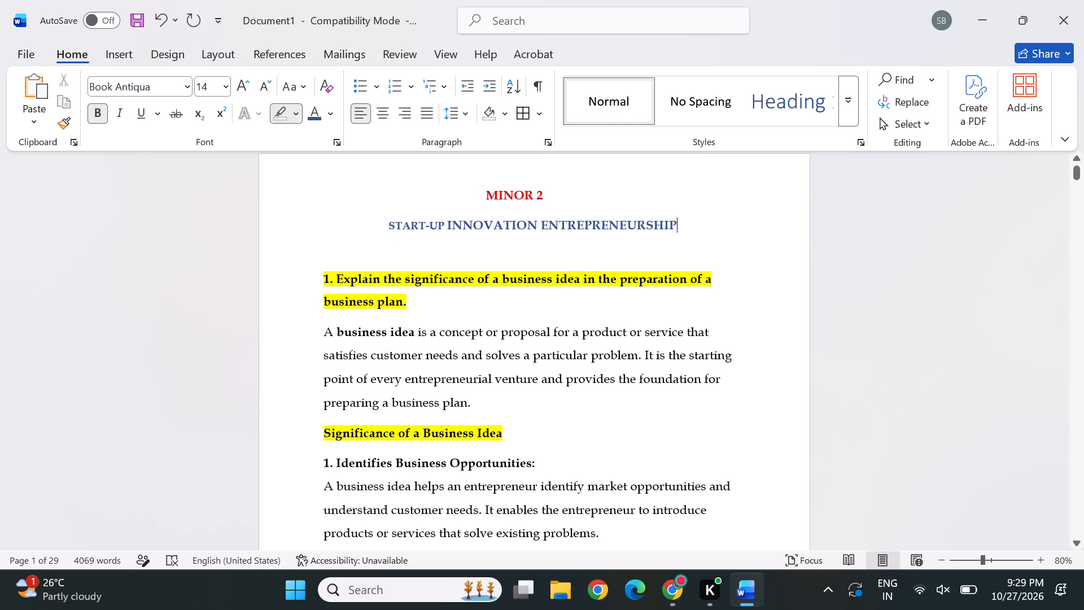
Highlight the title line "MINOR 2" in yellow and turn the highlighter off.
drag(676, 228, 367, 224)
click(296, 111)
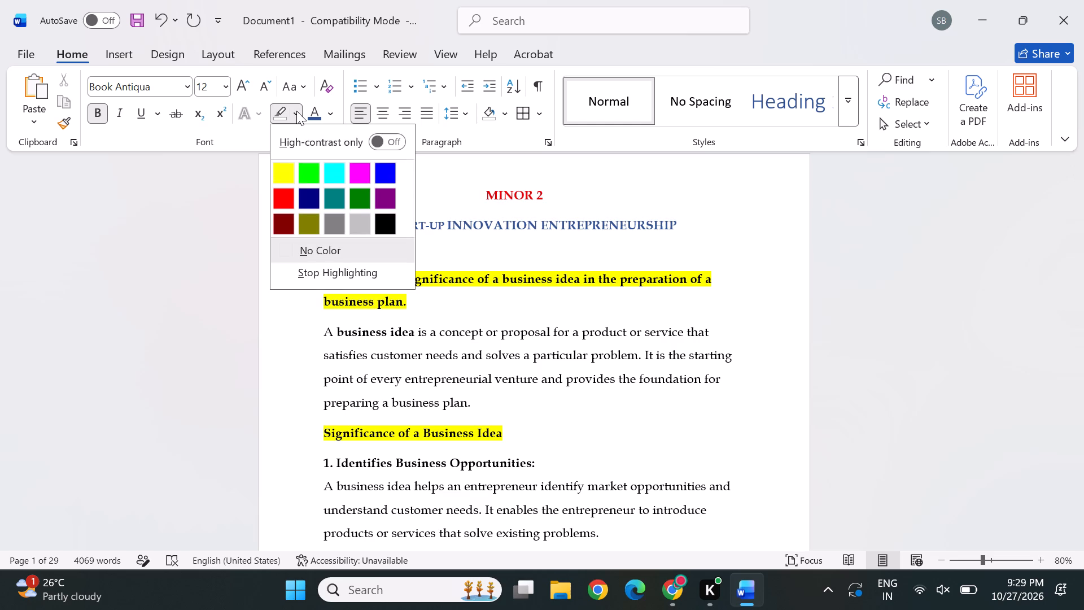
click(286, 169)
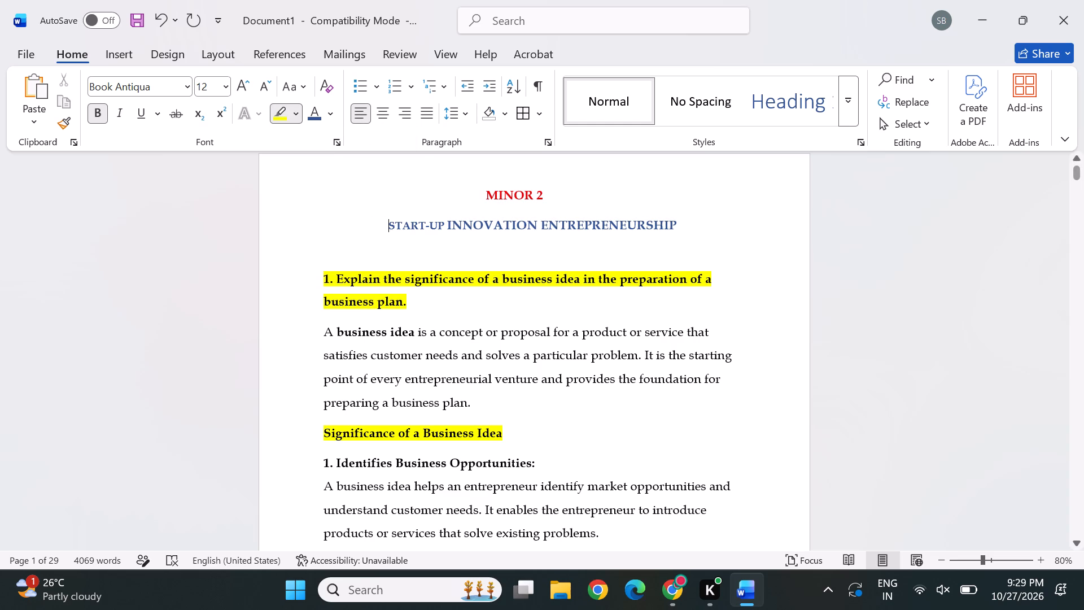
click(221, 207)
click(280, 115)
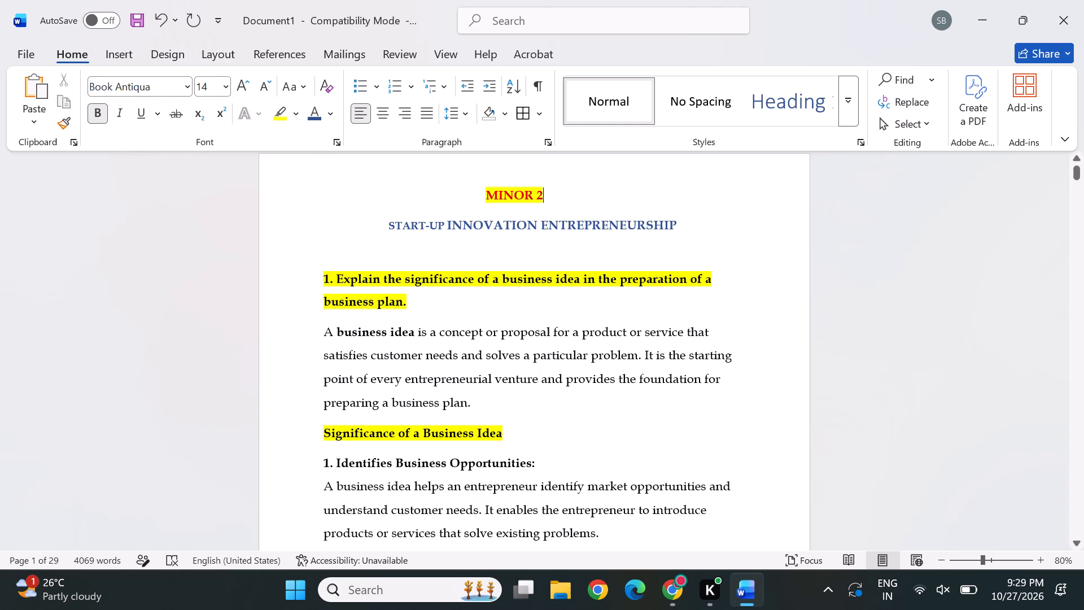
Set the font size of "START-UP" in the subject line to 14.
drag(443, 224, 404, 220)
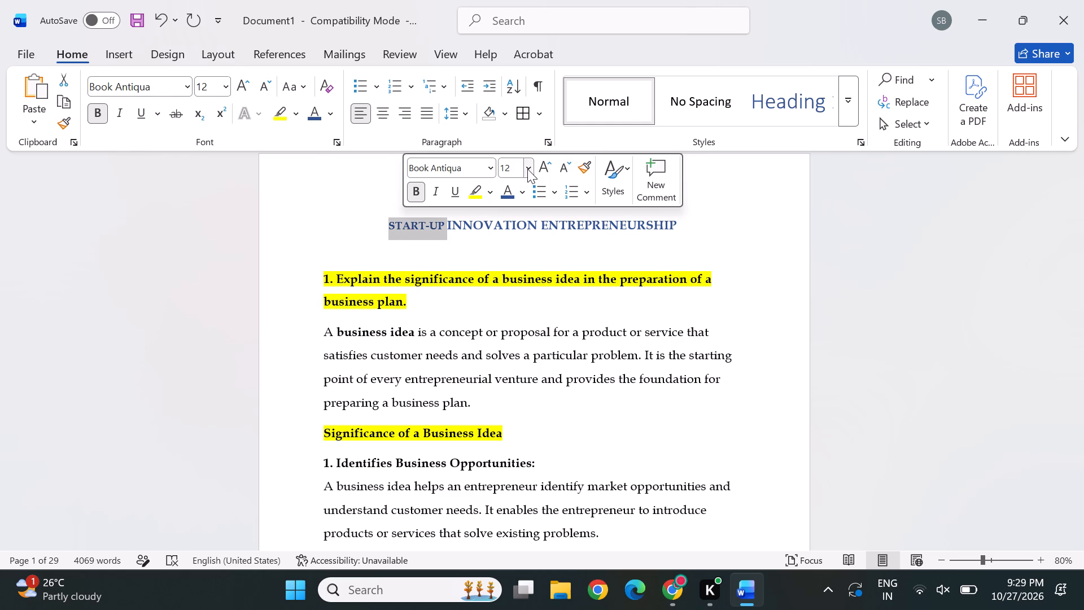
click(528, 169)
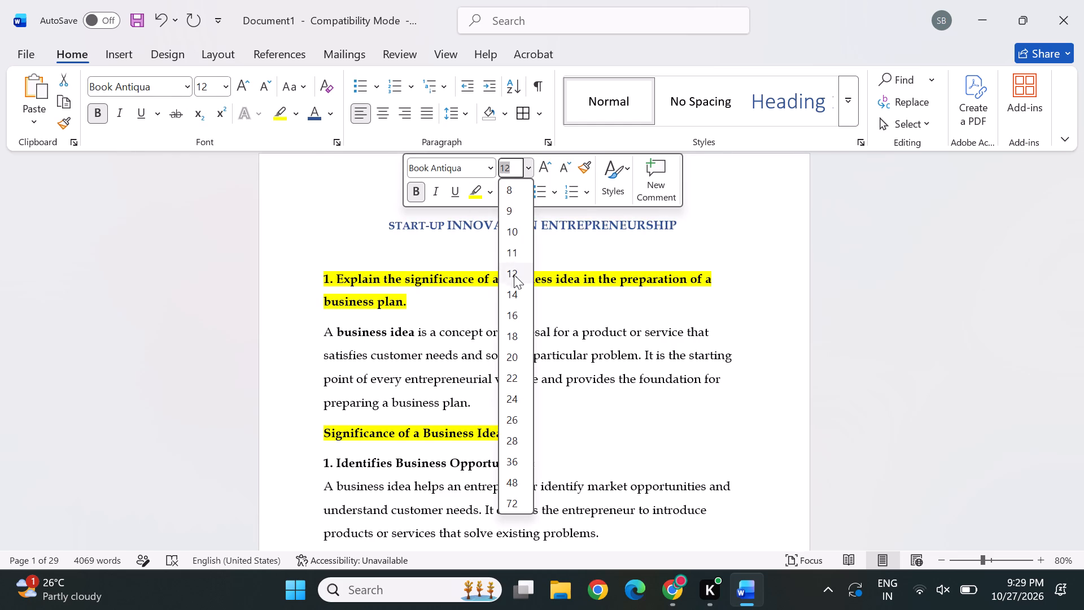
click(514, 290)
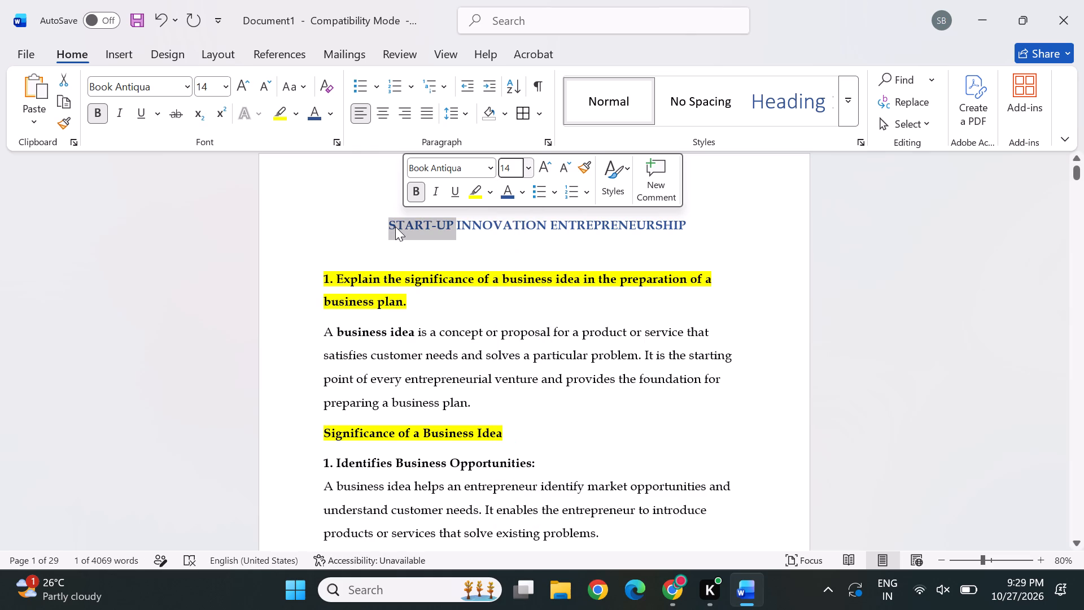
click(385, 237)
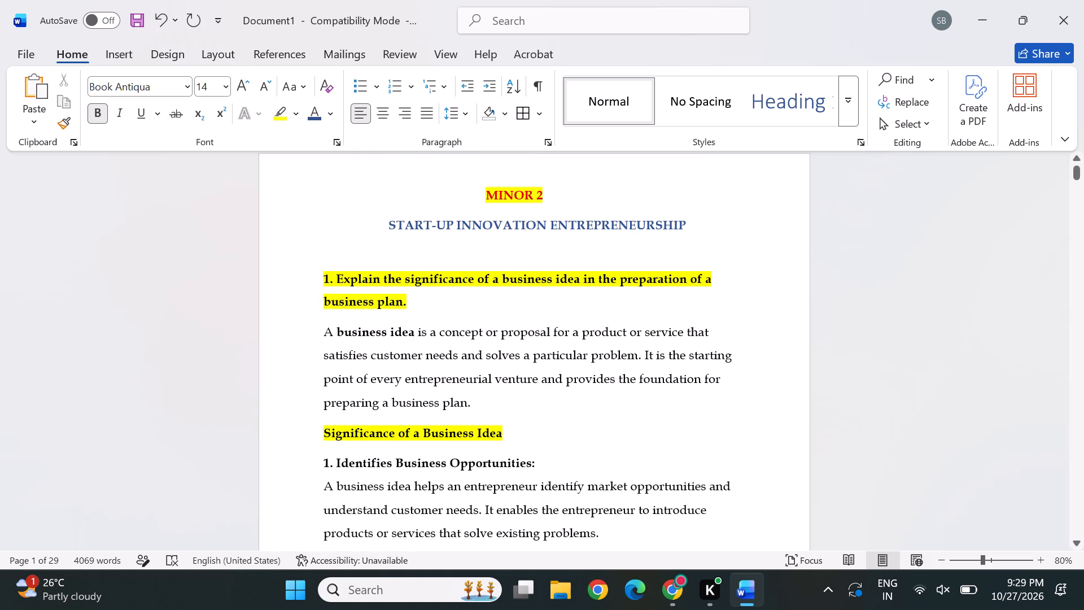
Insert a spaced "&" between "START-UP" and "INNOVATION" in the subject line.
click(453, 224)
key(slash)
key(Left)
key(space)
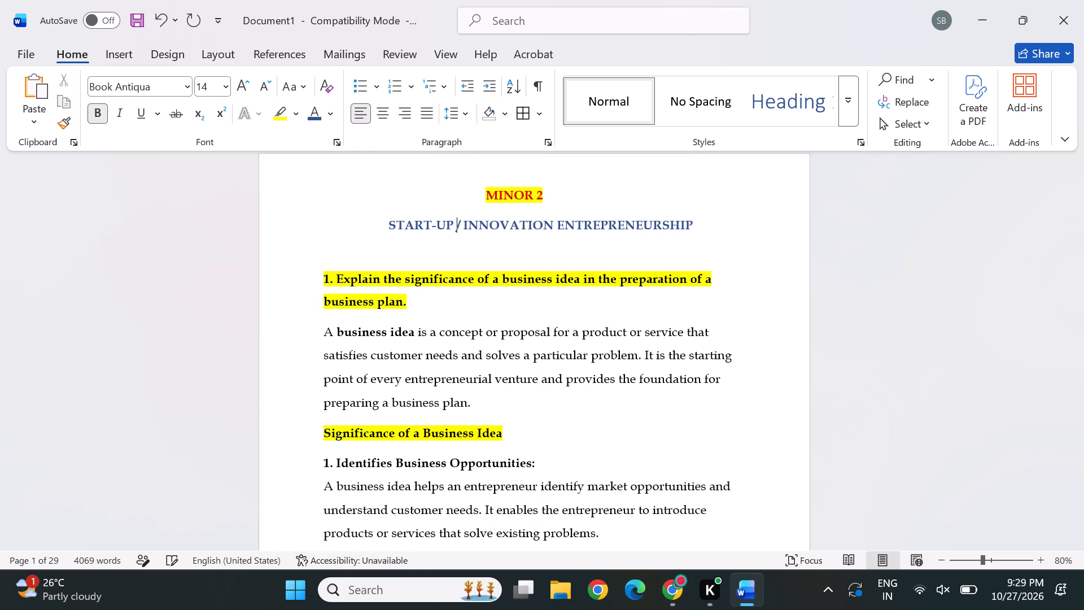
key(Right)
key(Right)
key(space)
key(Left)
key(Left)
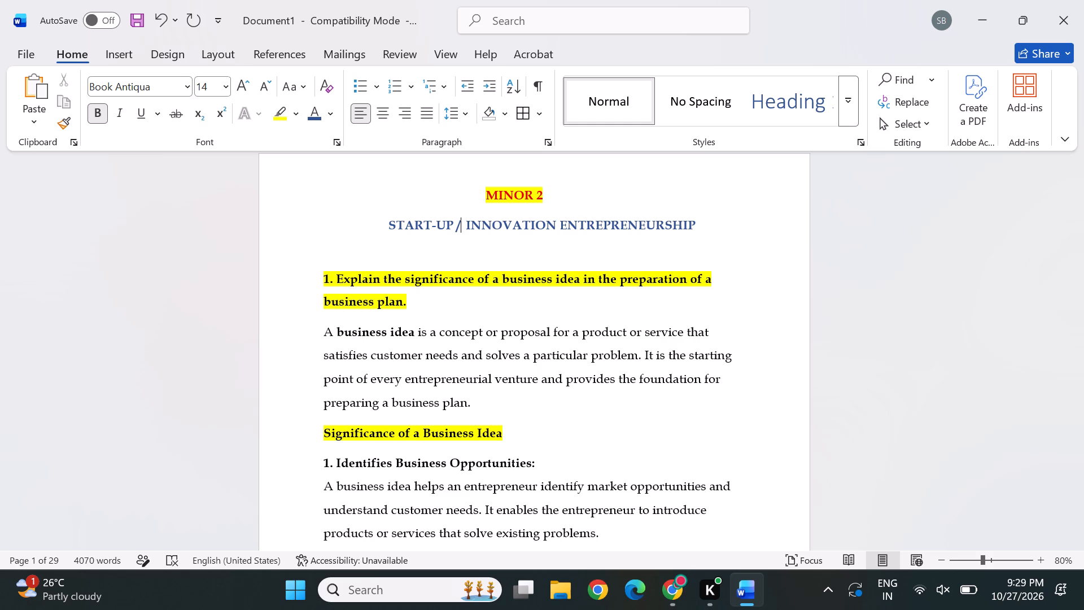
key(Left)
key(Delete)
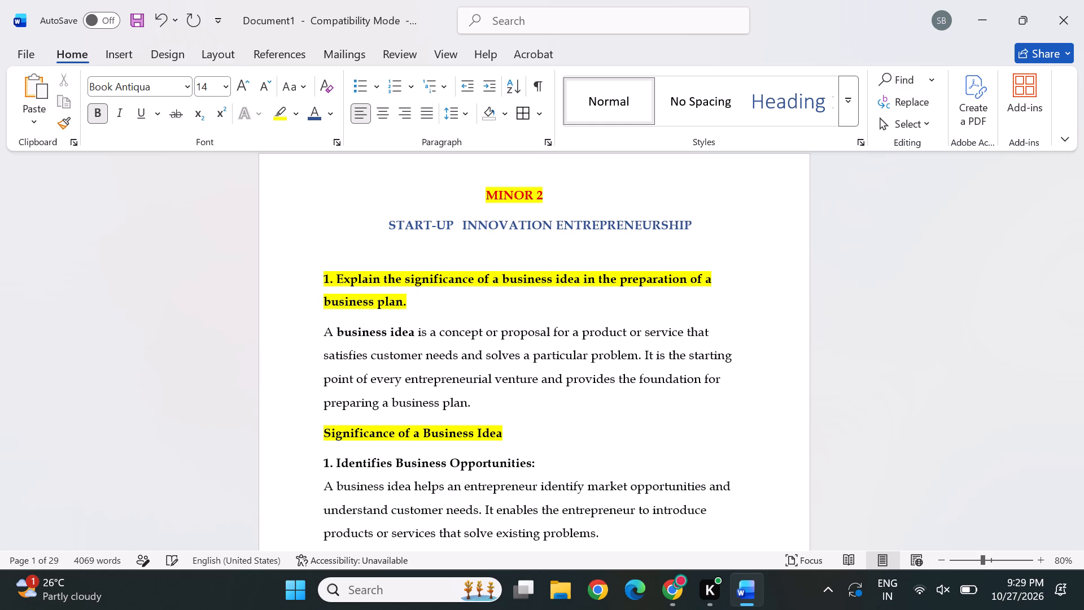
key(shift+ampersand)
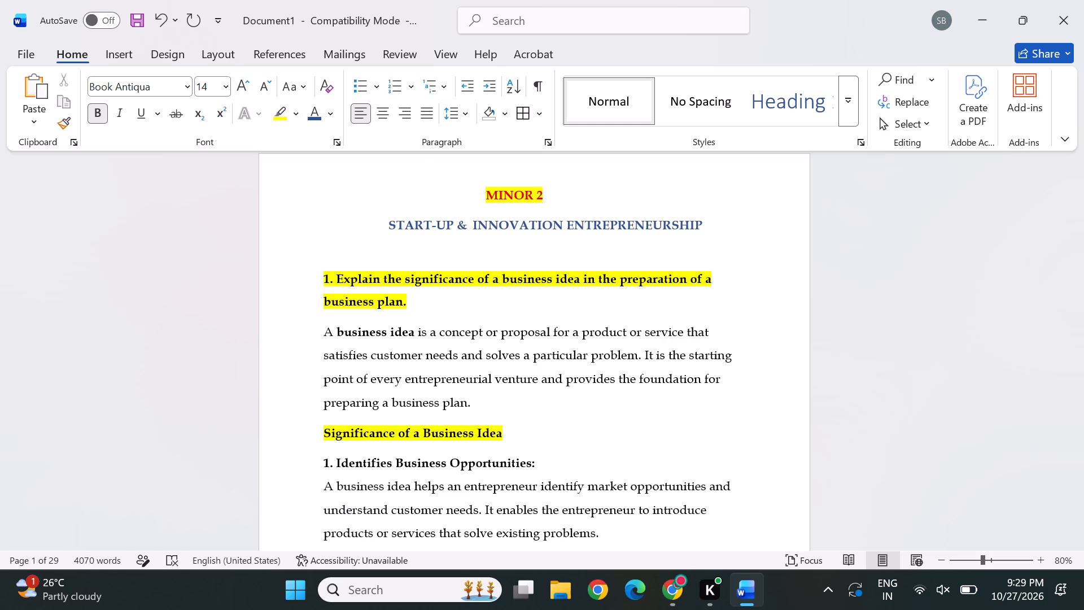
Start saving a copy of the document in the Downloads folder with the file name SHIRI_SIE_ANS.
click(31, 53)
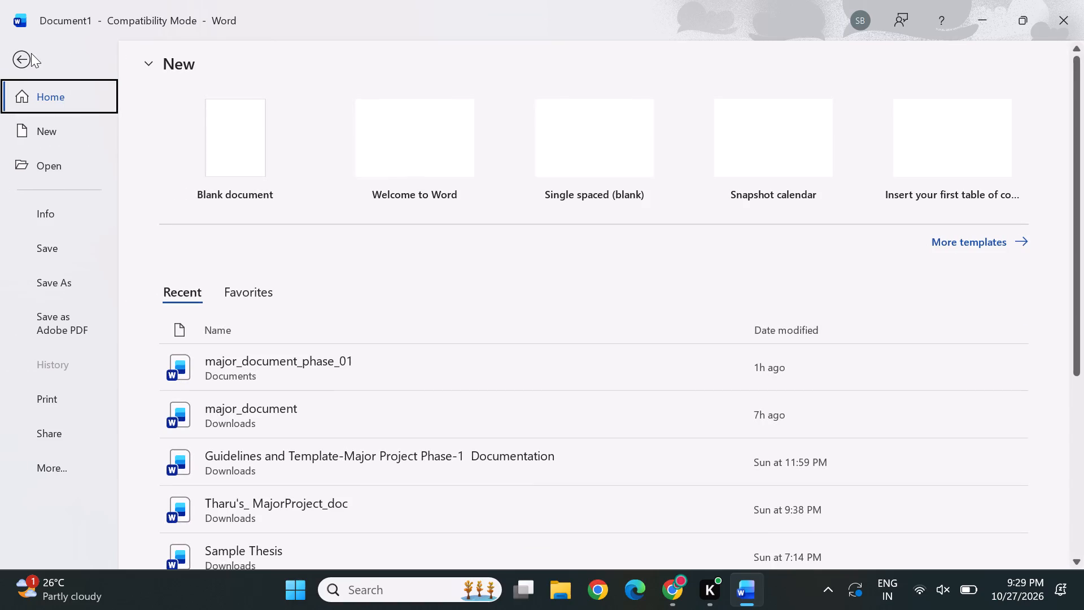
click(80, 280)
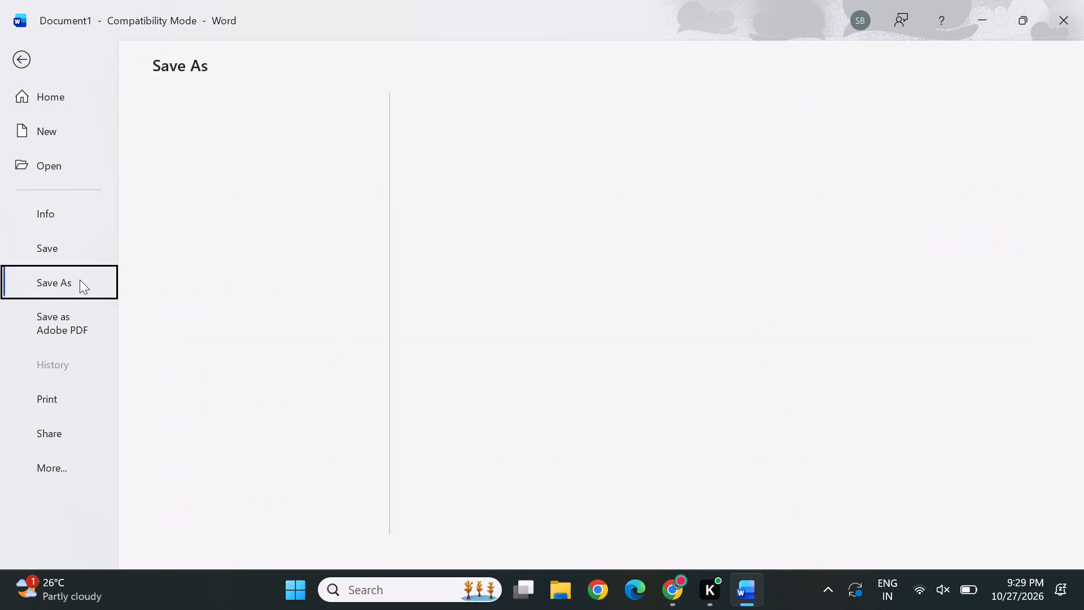
click(230, 368)
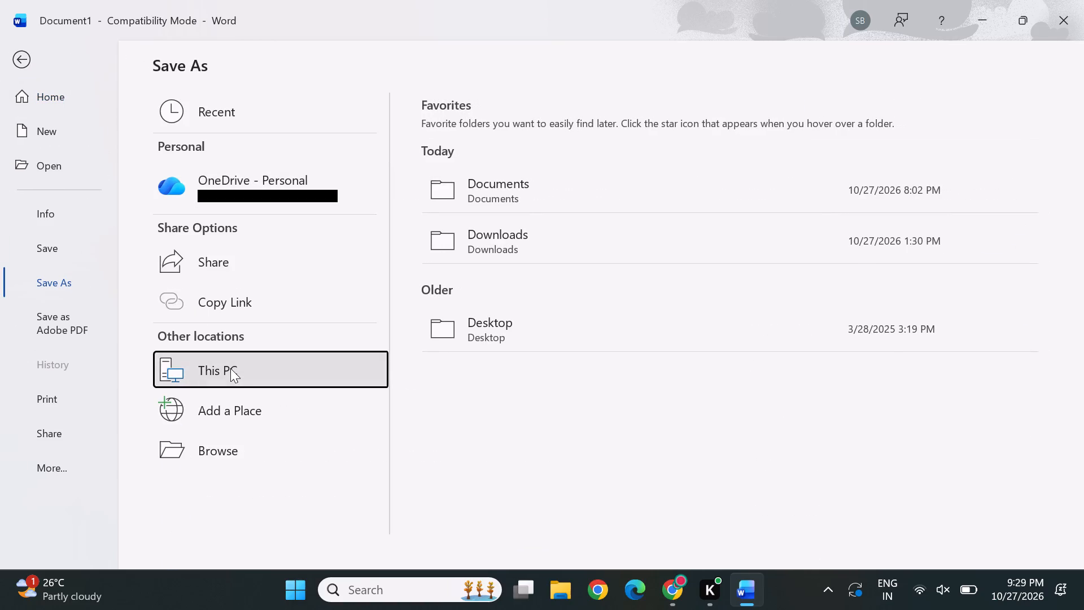
double_click(552, 243)
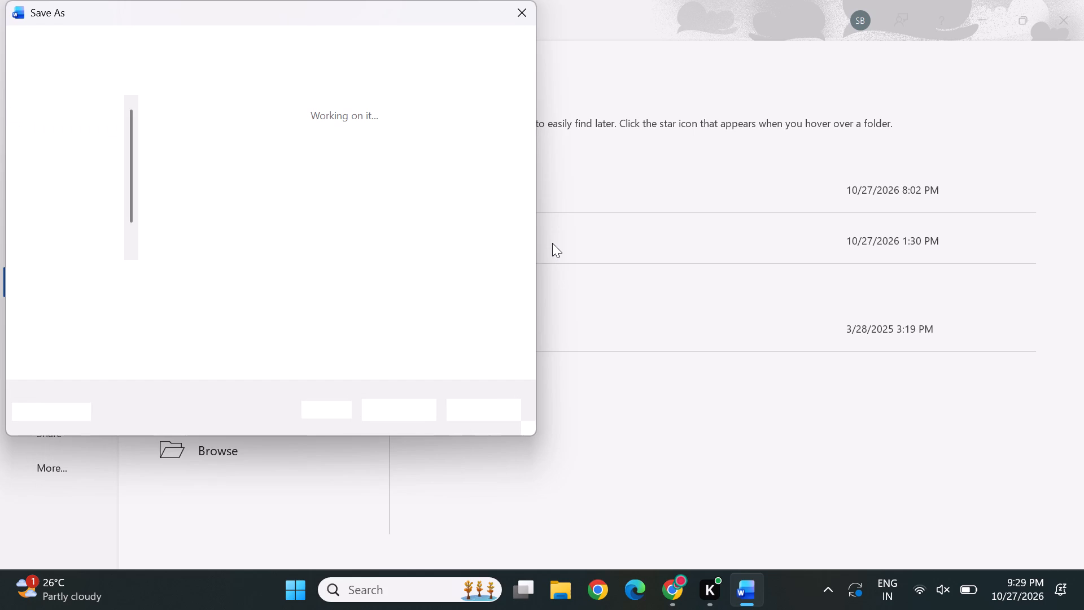
scroll(119, 204, up, 2)
scroll(103, 256, up, 2)
scroll(99, 210, down, 1)
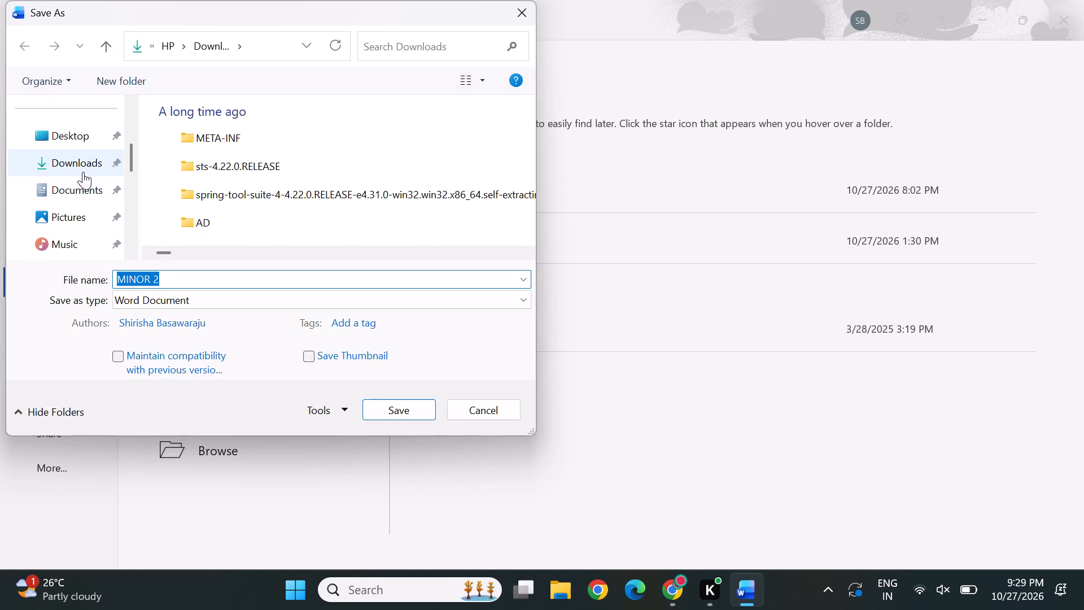
double_click(83, 172)
click(189, 277)
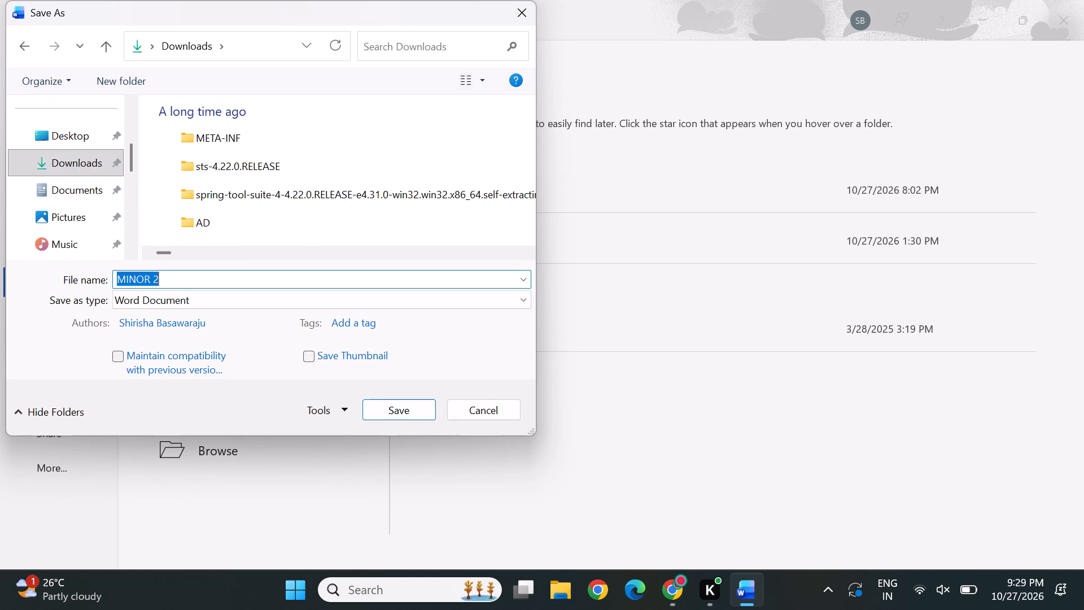
key(Delete)
text(SHIRI)
key(shift+underscore)
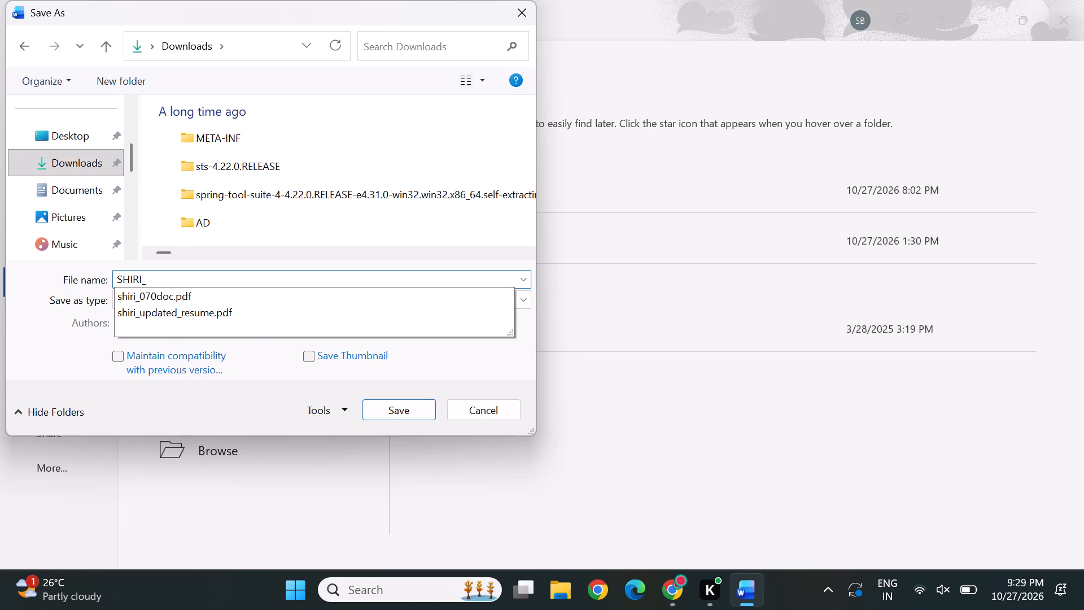
text(SIE)
text(_ANS)
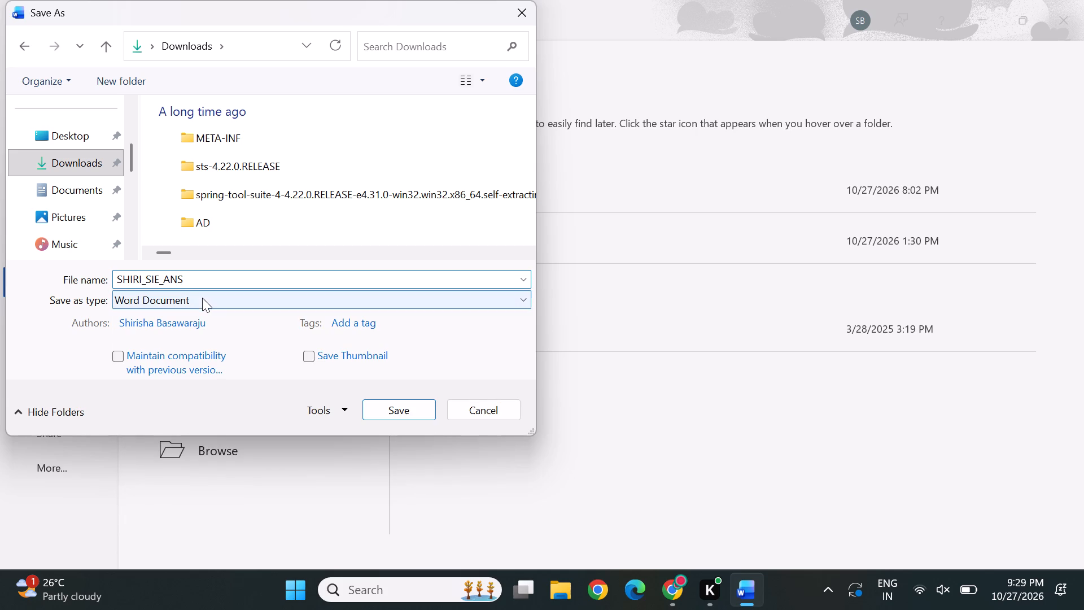
Set the file type to PDF and save the copy in Downloads.
click(202, 298)
click(207, 402)
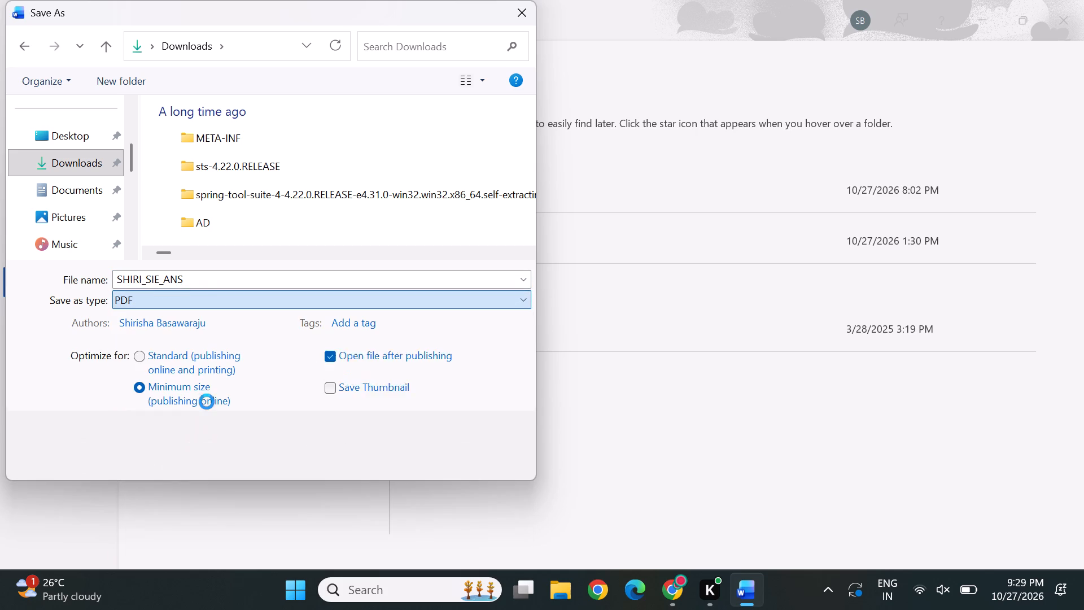
scroll(221, 194, up, 1)
scroll(221, 194, down, 8)
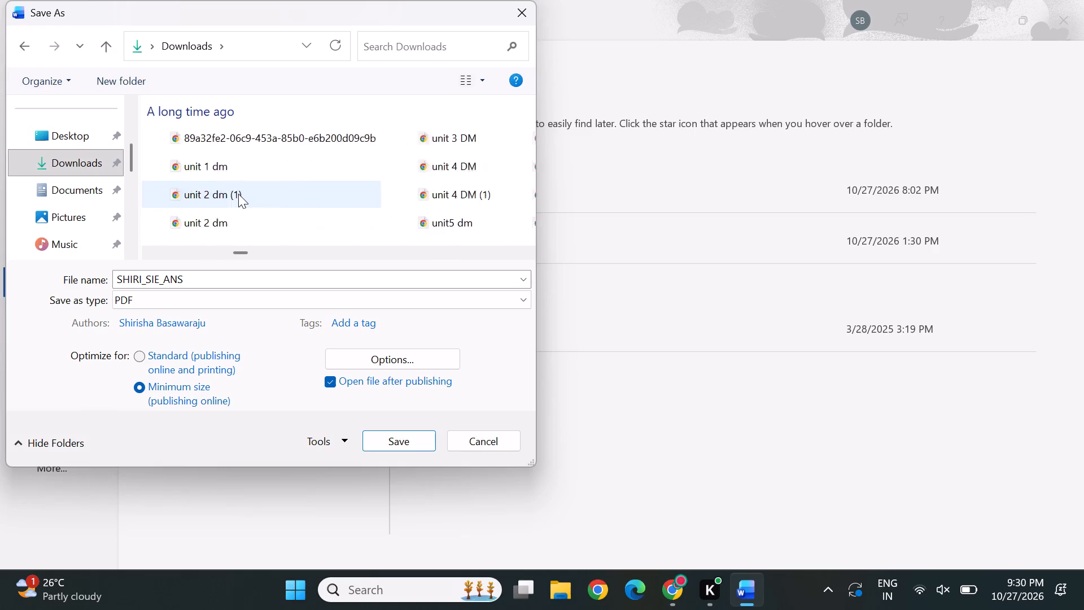
scroll(238, 194, down, 20)
scroll(238, 194, down, 20)
scroll(238, 194, down, 16)
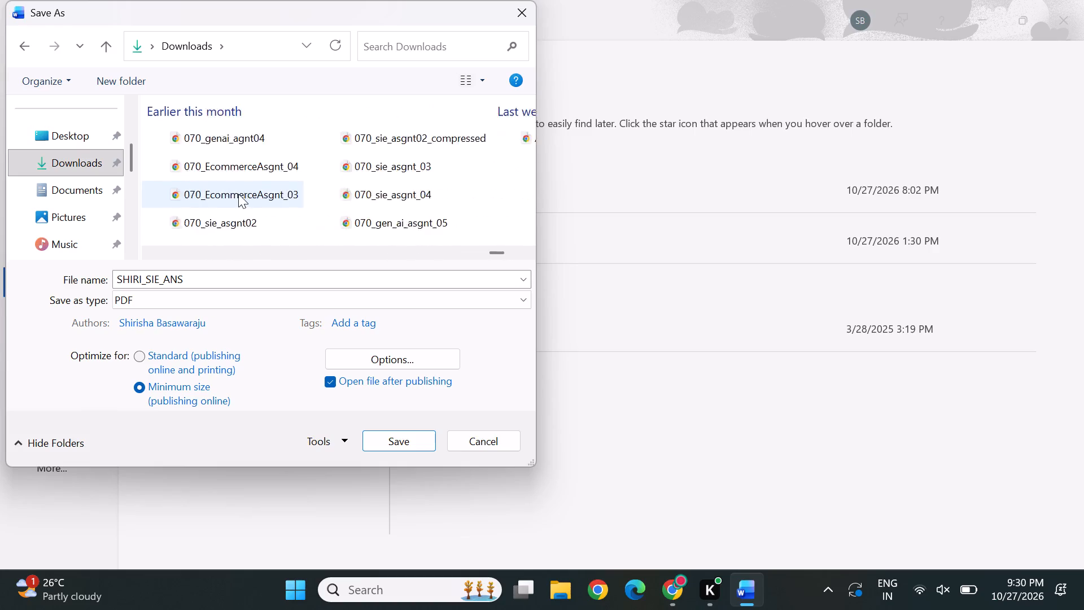
scroll(238, 194, down, 10)
click(390, 435)
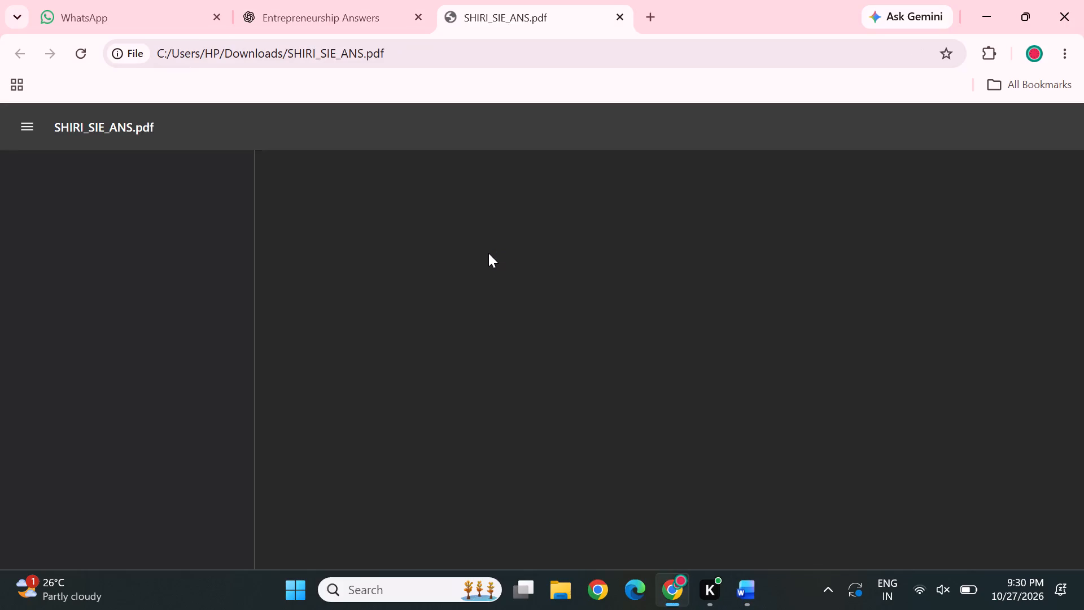
scroll(565, 268, down, 1)
click(484, 241)
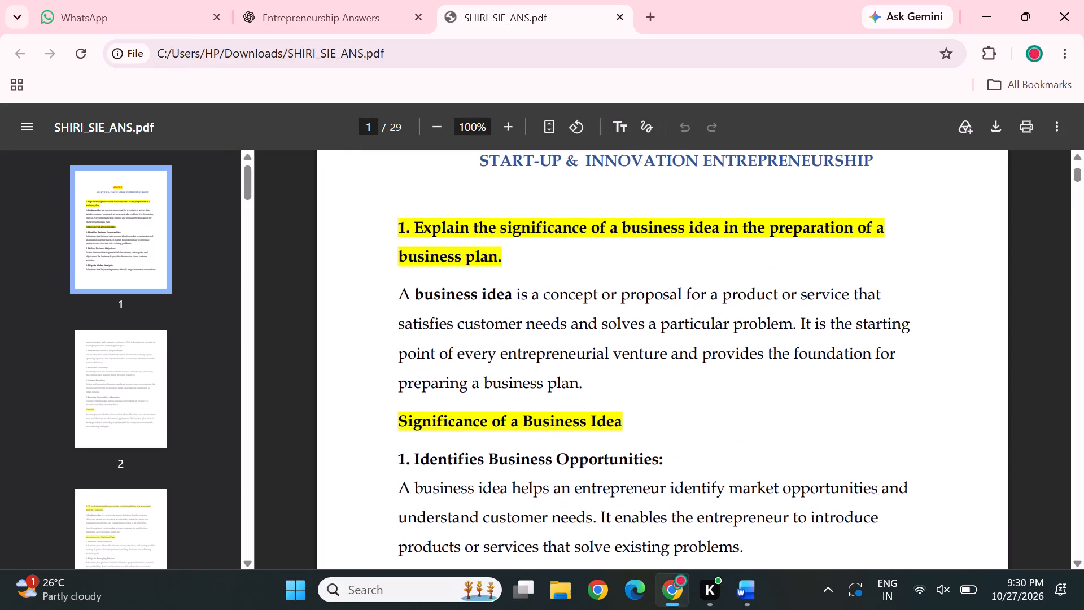
scroll(508, 354, up, 3)
scroll(508, 354, down, 5)
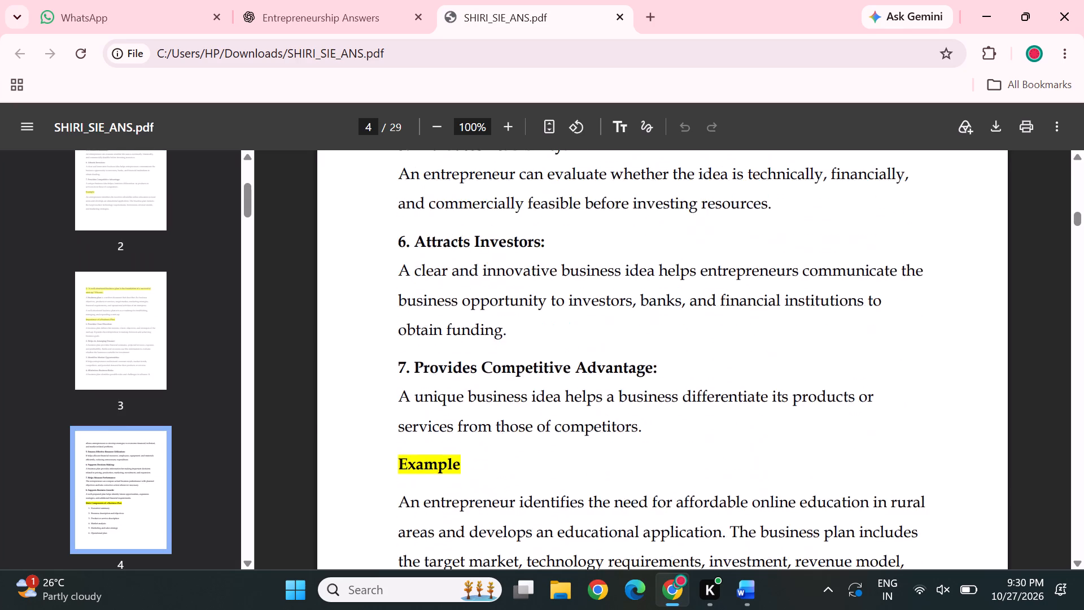
scroll(508, 354, down, 1)
scroll(508, 354, up, 17)
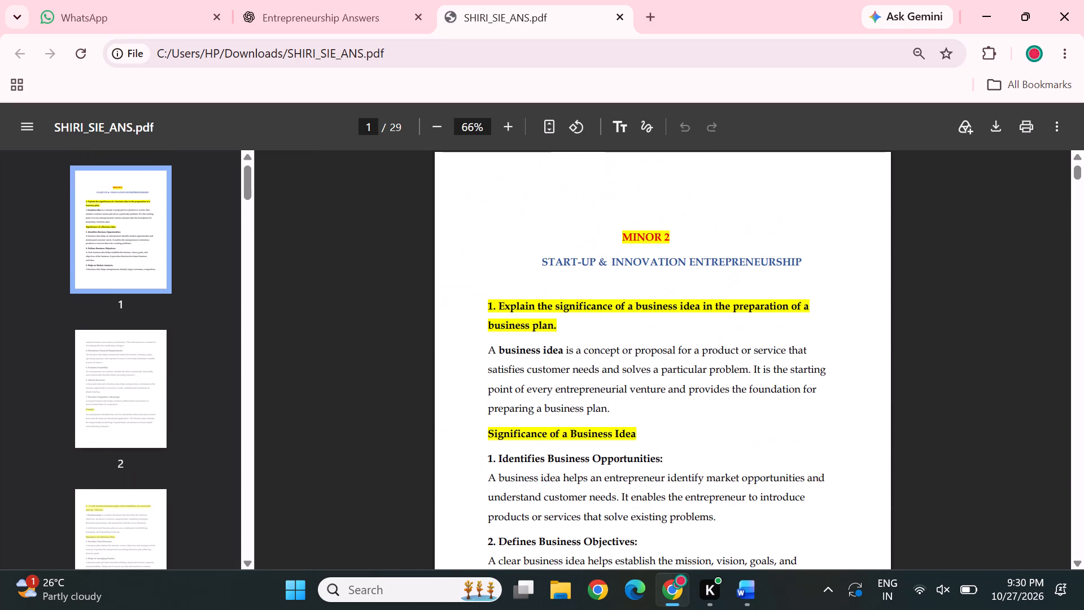